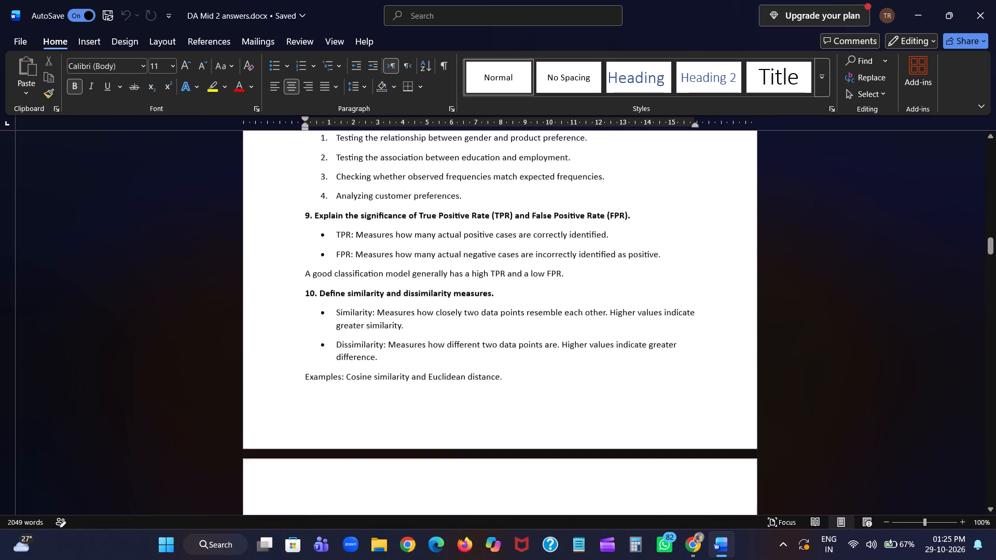
Look through DA Mid 2 answers.docx in Word to the Module-4 Q1 (b) Simple Linear Regression answer.
scroll(389, 309, down, 13)
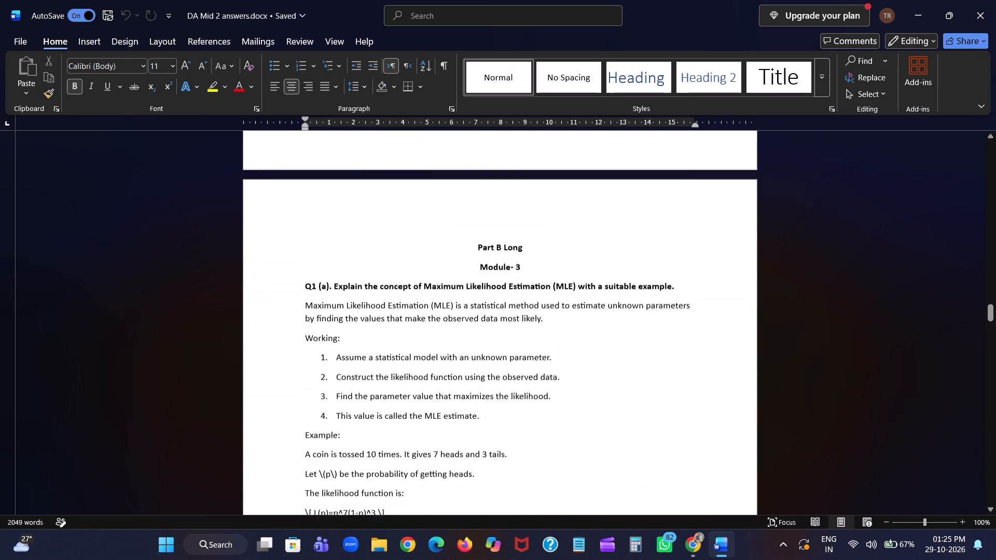
scroll(380, 319, down, 18)
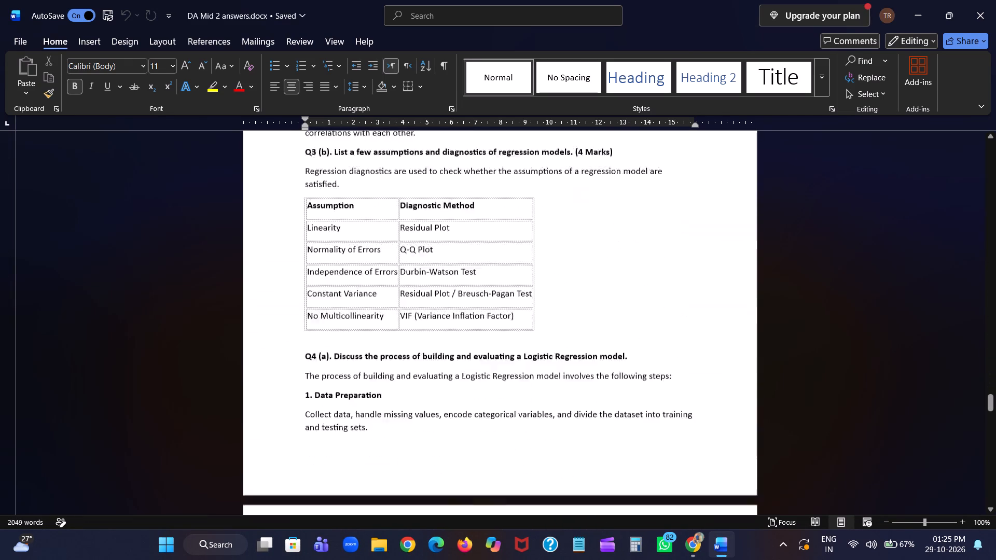
scroll(395, 306, down, 7)
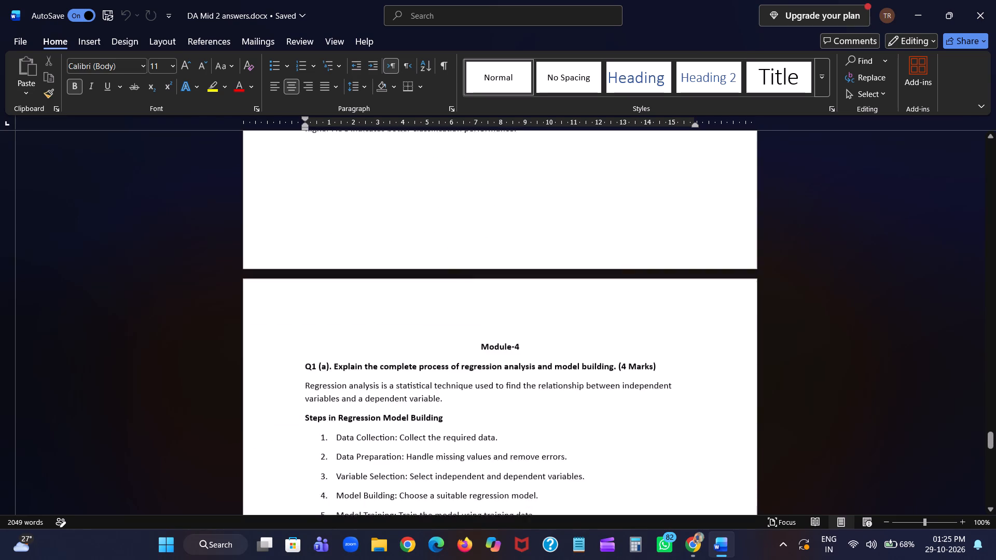
scroll(396, 305, down, 1)
scroll(504, 231, down, 4)
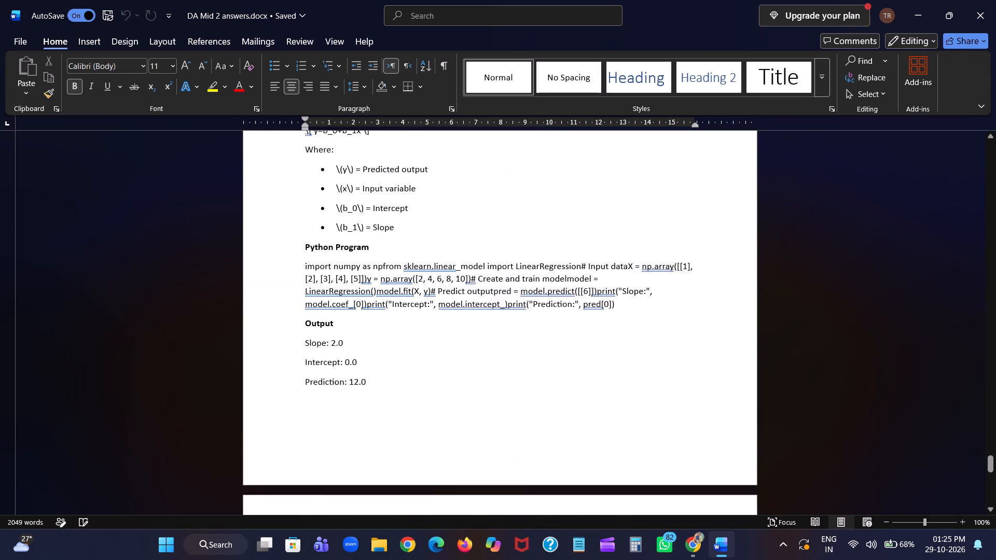
scroll(489, 248, up, 1)
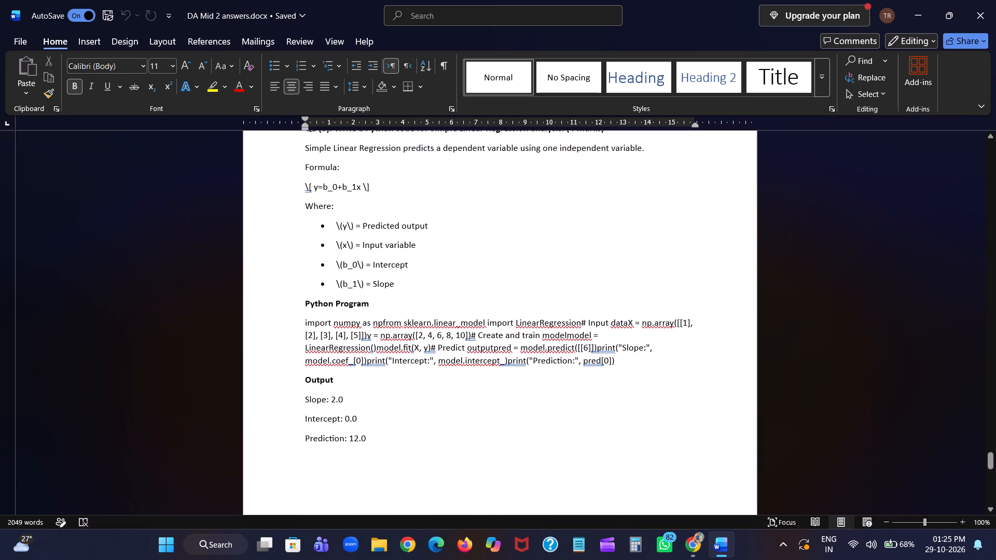
Compare the Q1 (b) formula and variable list in the Word document with the ChatGPT answer in Chrome.
key(alt+Tab)
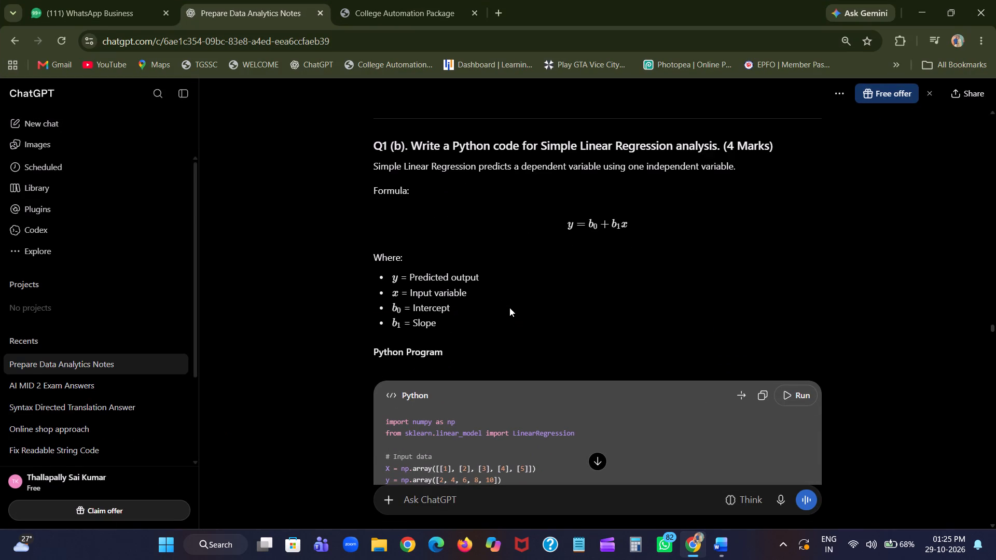
key(alt+Tab)
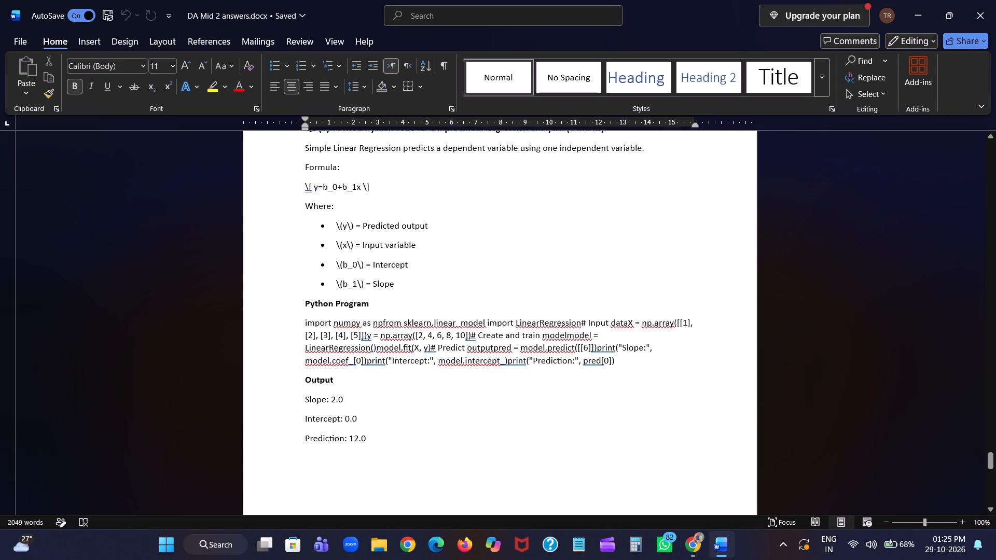
key(alt+Tab)
key(alt+Tab)
key(alt+Tab)
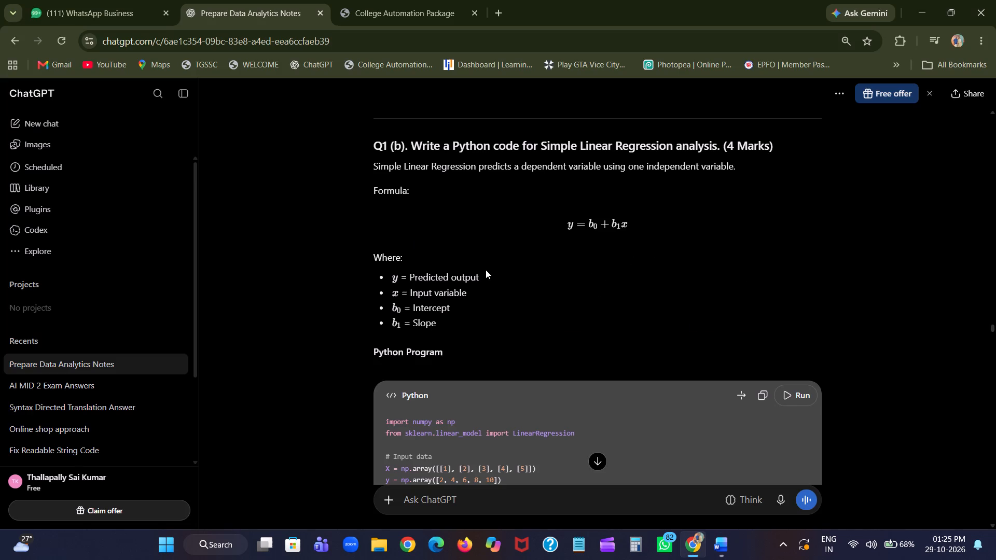
key(alt+Tab)
Clear the raw LaTeX equation from the line below "Formula:" in Q1 (b) of the Word document.
drag(374, 187, 369, 187)
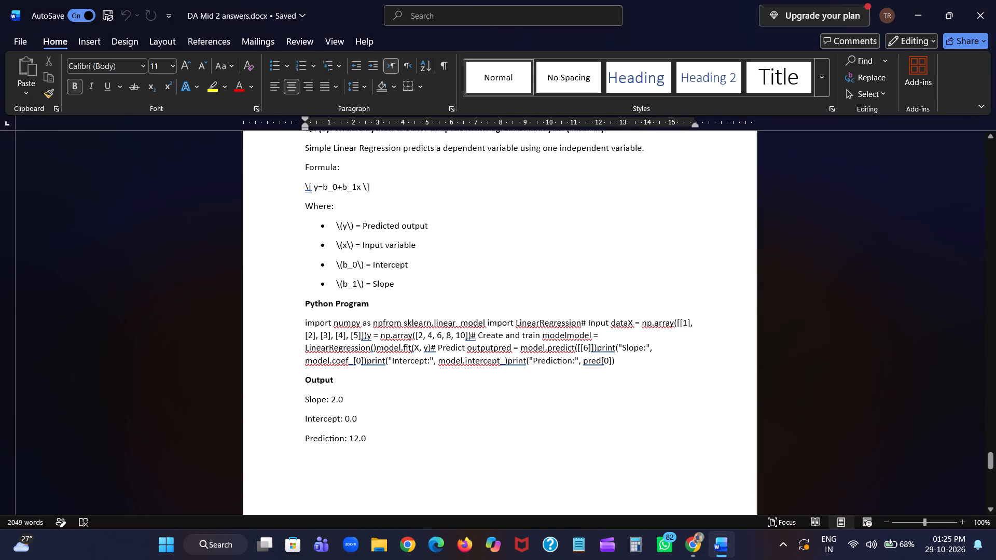
drag(369, 187, 305, 189)
key(alt+Tab)
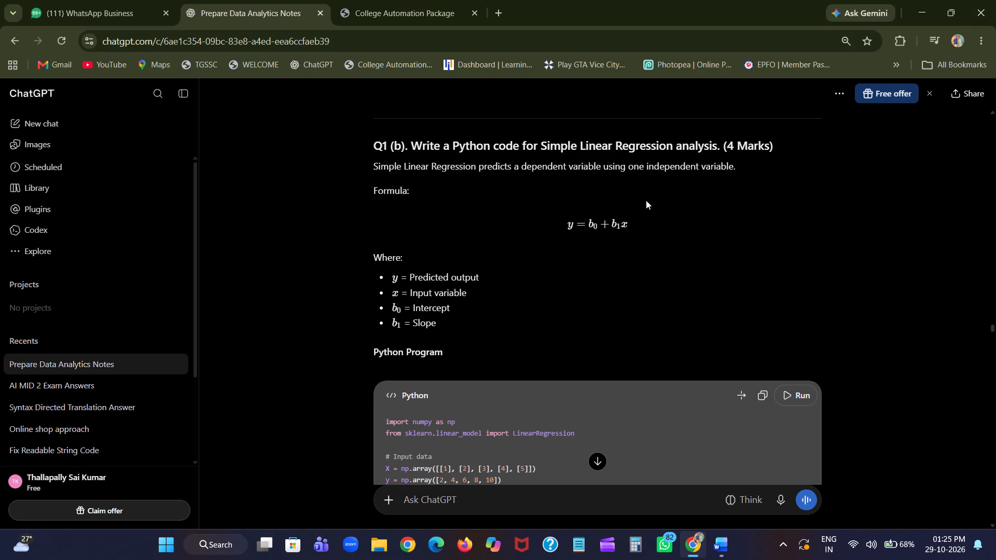
key(alt+Tab)
click(452, 221)
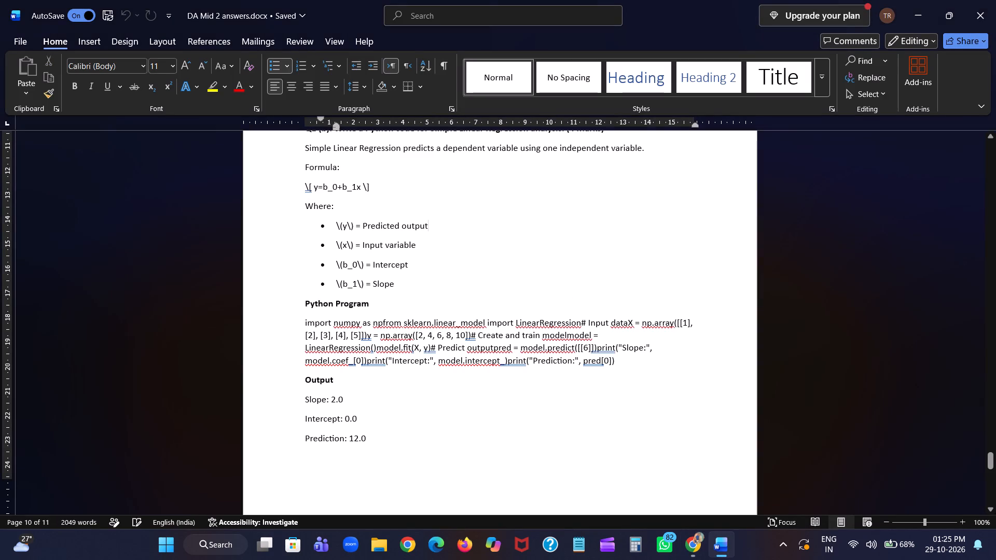
drag(373, 191, 318, 191)
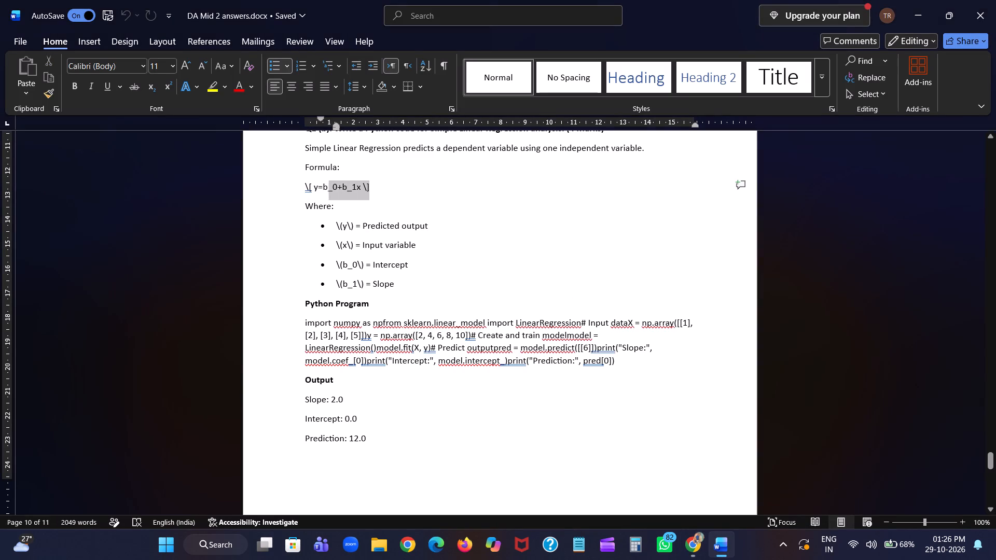
drag(318, 191, 309, 190)
text(y=)
key(alt+Tab)
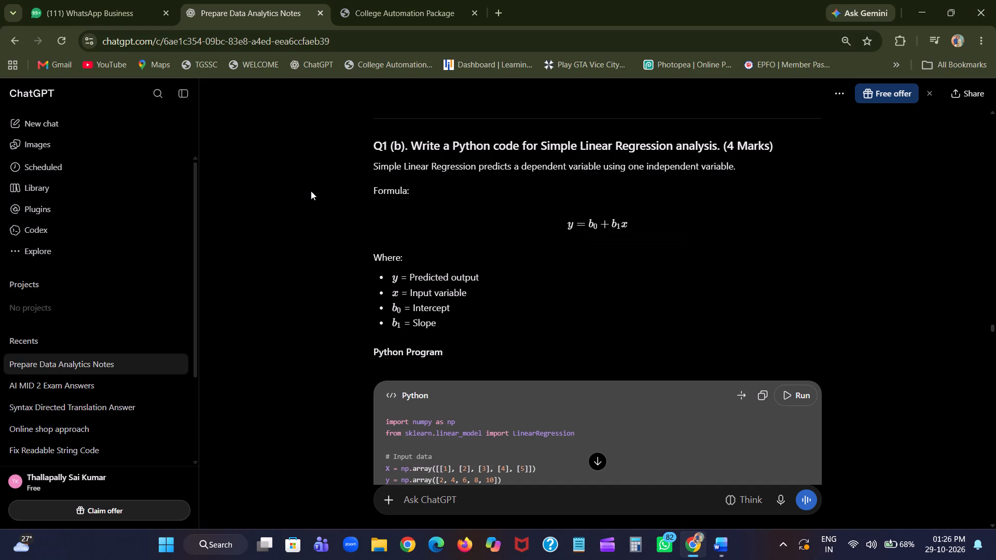
key(alt+Tab)
key(BackSpace)
key(BackSpace)
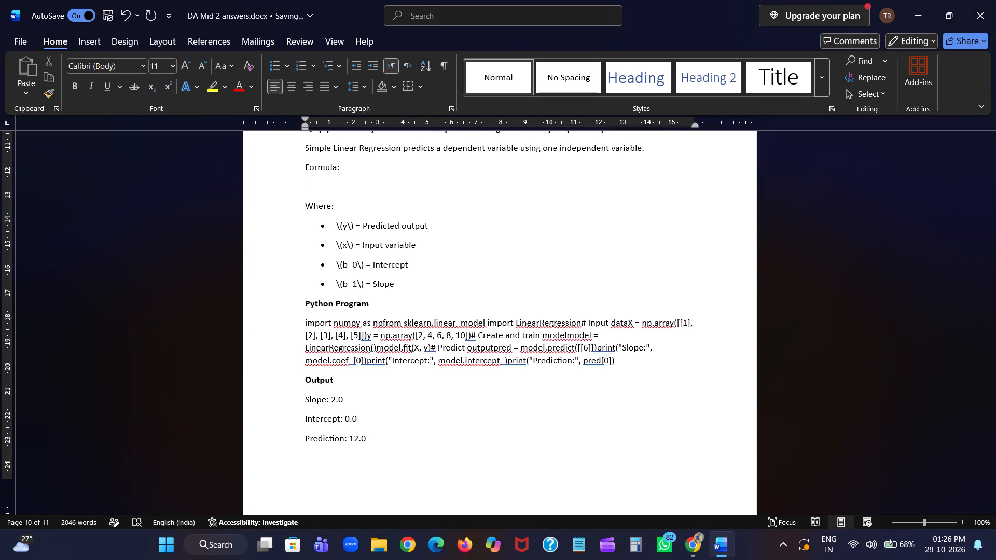
Write the regression formula as "y = b0 + b1 x" on the empty line, following the ChatGPT answer.
key(y)
key(space)
text(=)
key(alt+Tab)
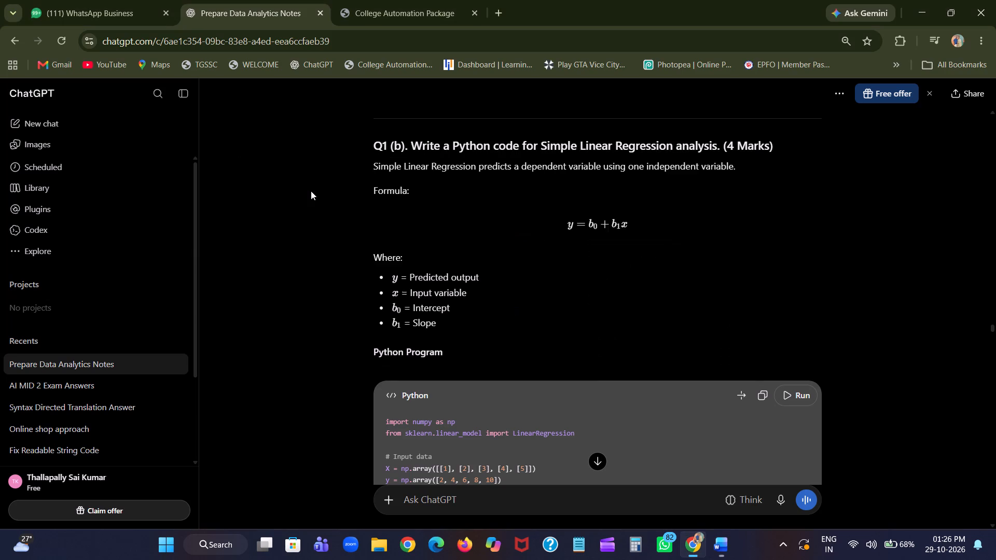
key(alt+Tab)
key(space)
text(b0)
key(space)
text(+)
key(space)
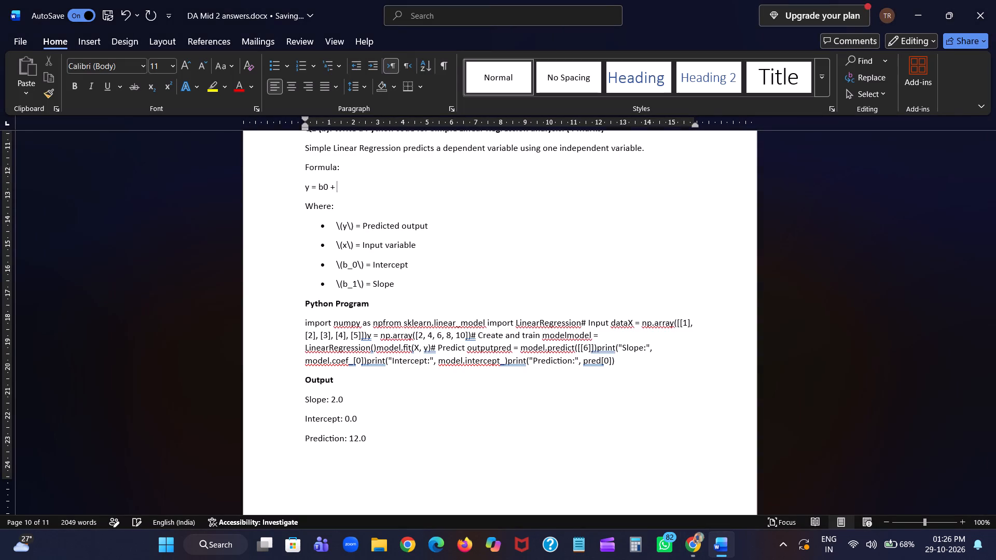
key(alt+Tab)
key(alt+Tab)
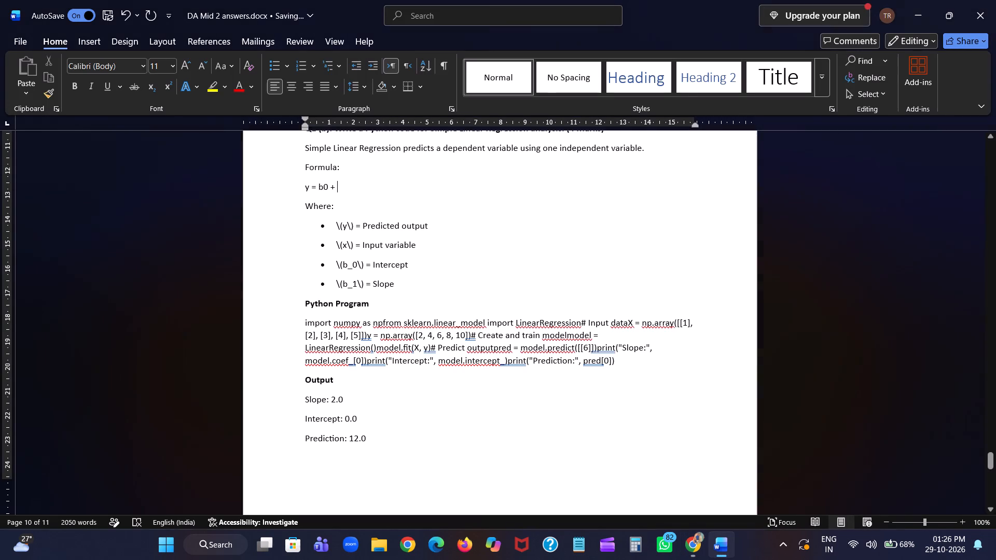
text(b1)
key(space)
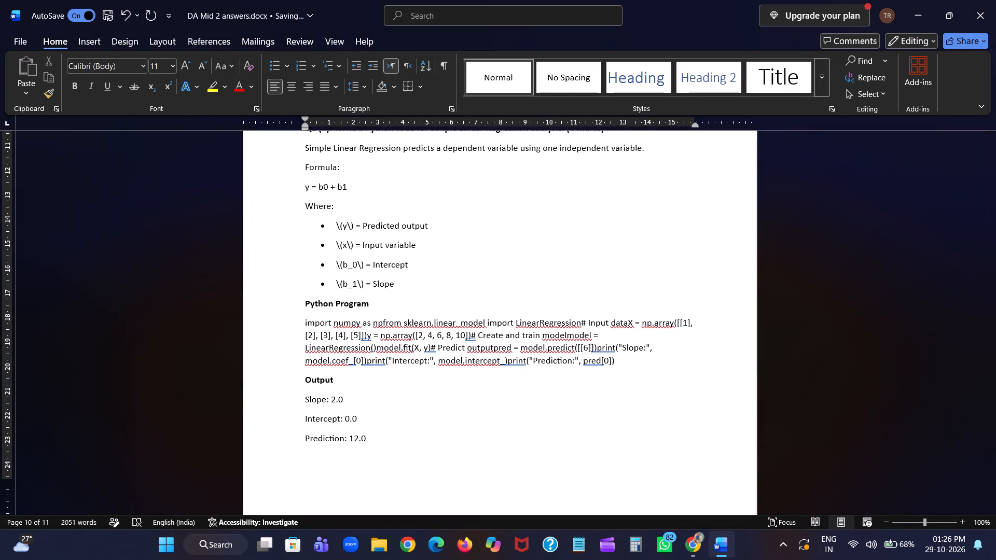
key(x)
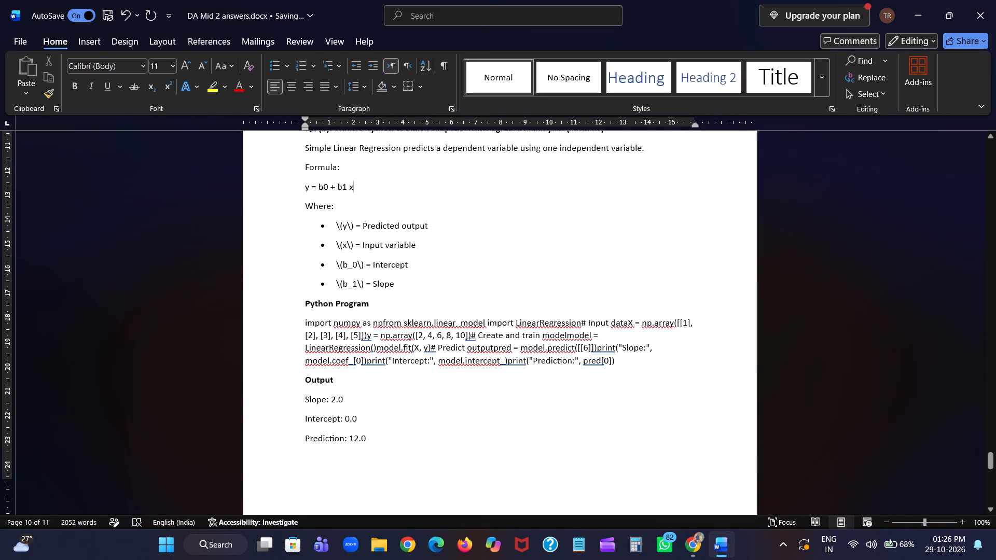
Strip the LaTeX backslashes and parentheses from the first variable bullet so it reads "y = Predicted output".
click(350, 230)
click(357, 227)
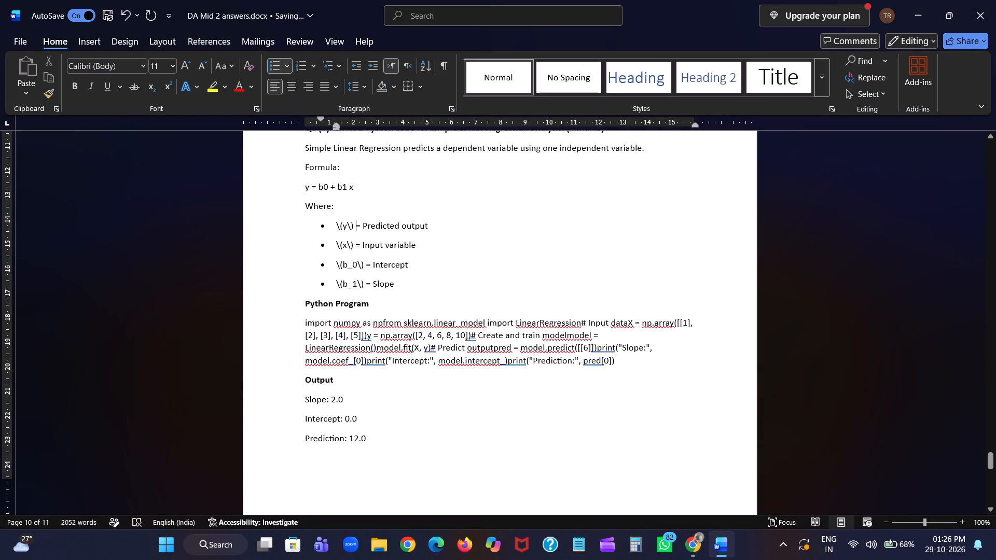
click(353, 227)
key(BackSpace)
key(BackSpace)
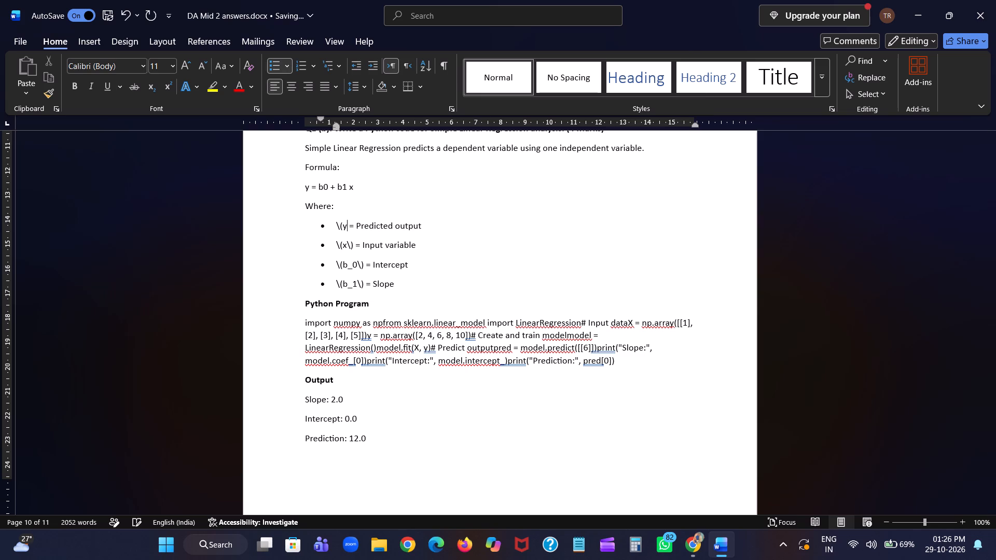
key(Left)
key(Left)
key(Right)
key(BackSpace)
key(BackSpace)
Strip the LaTeX backslashes and parentheses from the second bullet so it reads "x = Input variable".
click(355, 244)
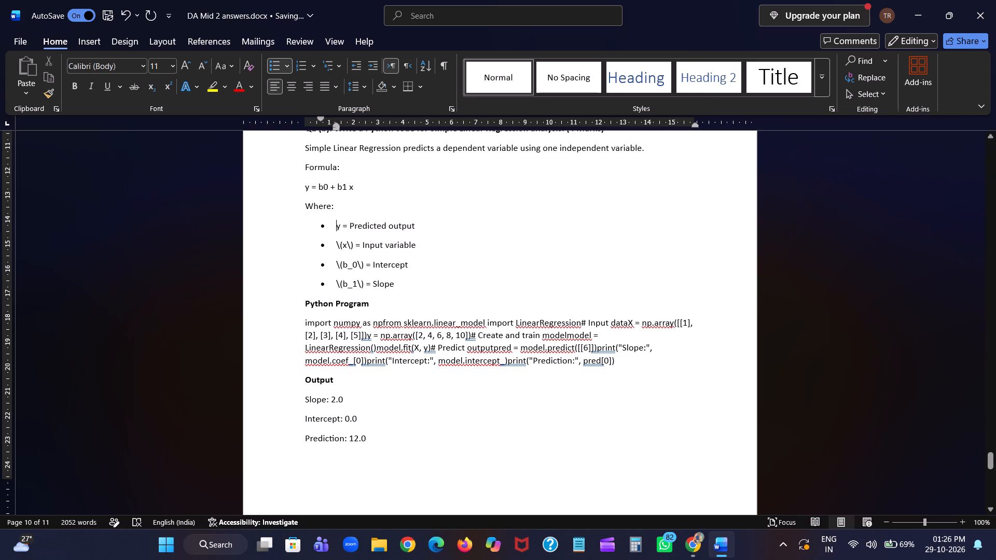
key(Left)
key(BackSpace)
key(BackSpace)
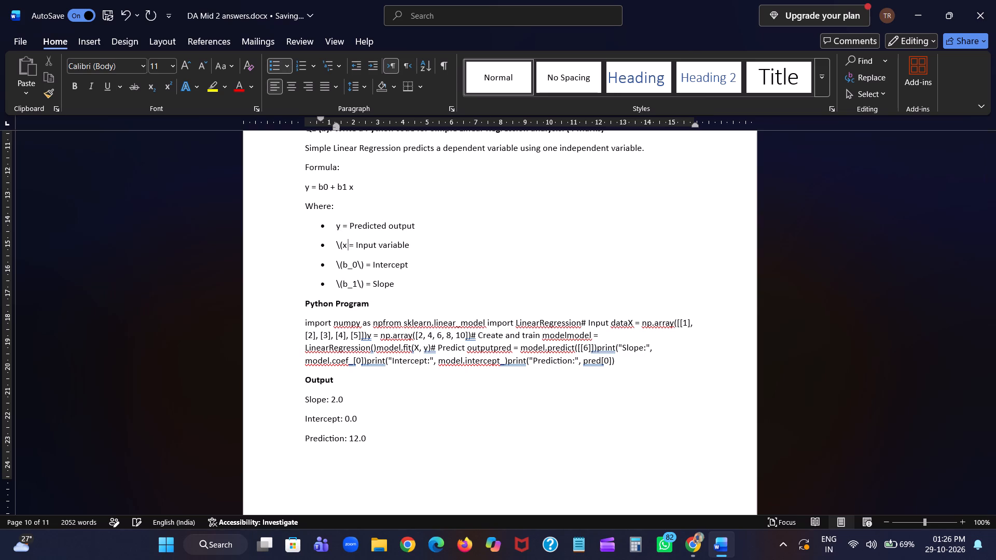
key(Left)
key(BackSpace)
key(BackSpace)
Remove the LaTeX delimiters and underscore from the intercept bullet so it reads "b0 = Intercept".
click(362, 263)
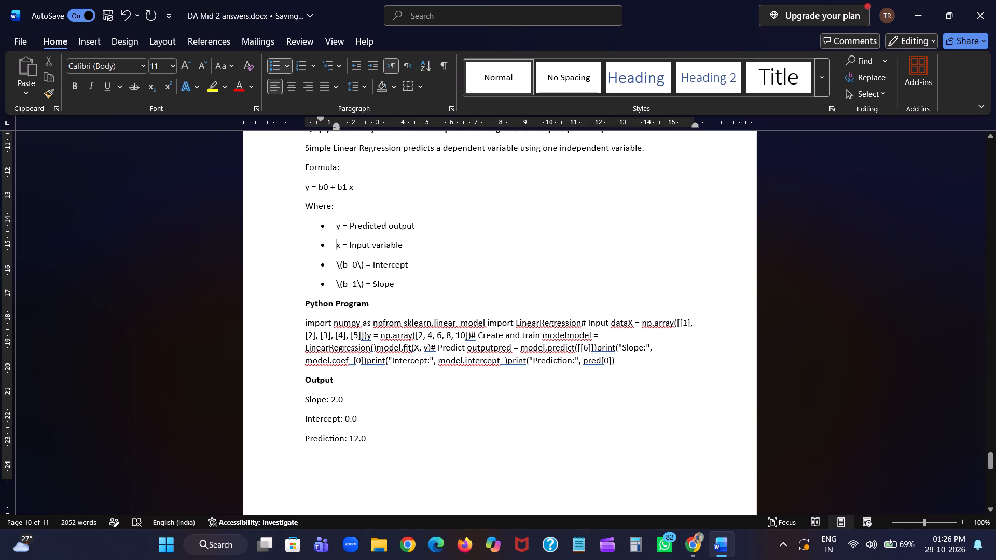
key(Right)
key(BackSpace)
key(BackSpace)
key(Left)
key(BackSpace)
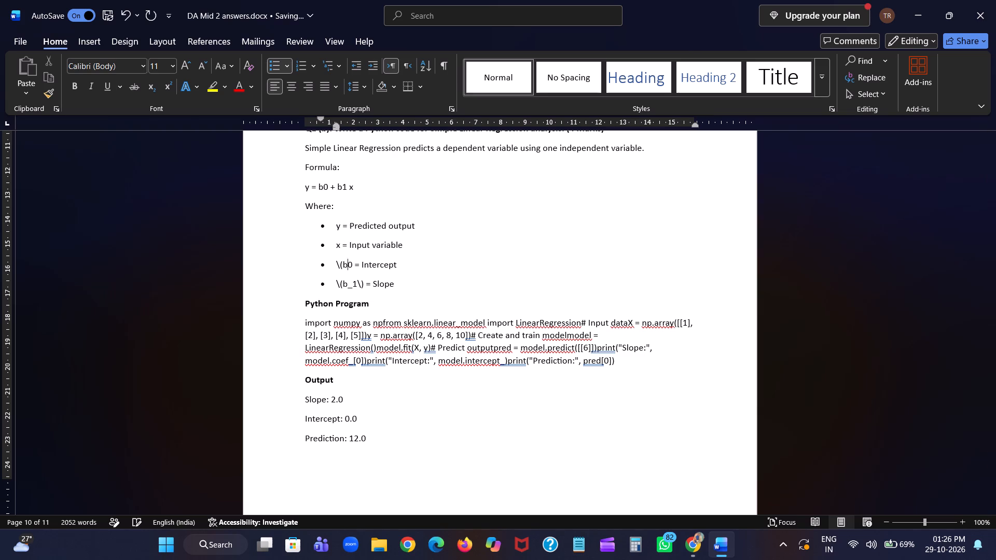
key(Left)
key(BackSpace)
key(BackSpace)
Remove the LaTeX delimiters and underscore from the slope bullet so it reads "b1 = Slope".
key(Down)
key(Right)
key(Right)
key(BackSpace)
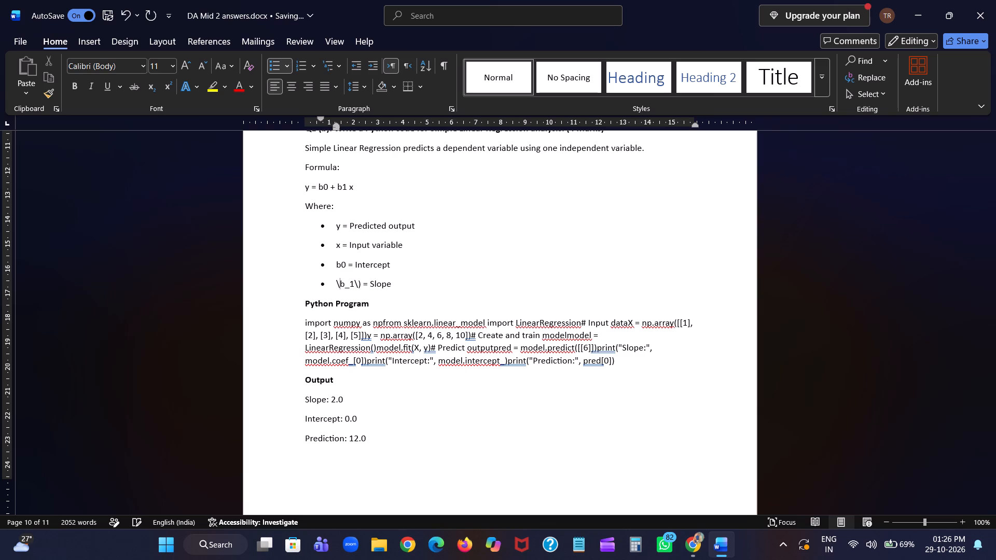
key(BackSpace)
key(Right)
key(Right)
key(BackSpace)
key(Right)
key(Right)
key(Right)
key(BackSpace)
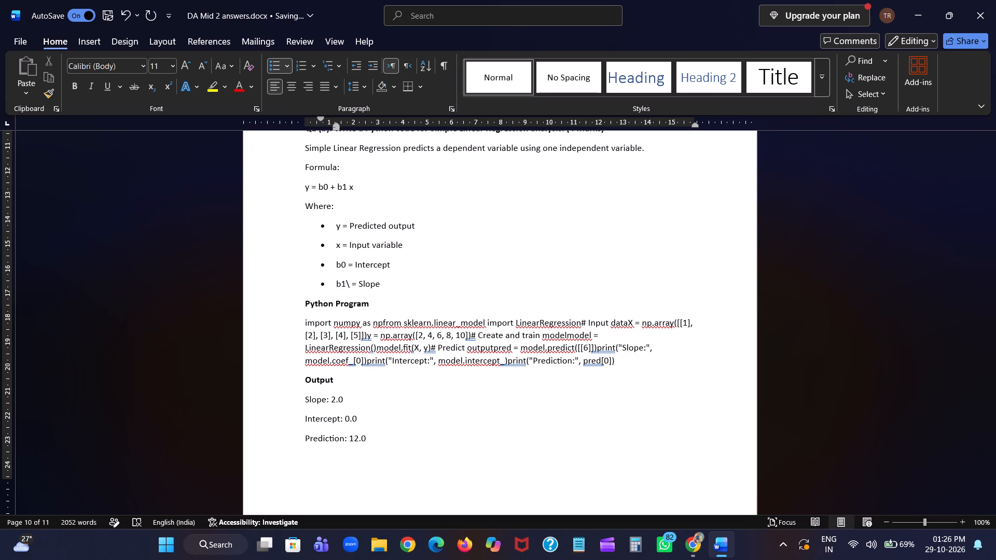
key(BackSpace)
Save the document.
key(ctrl+s)
Replace the run-together code under Python Program in Q1 (b) with the Python code copied from the ChatGPT answer.
key(alt+Tab)
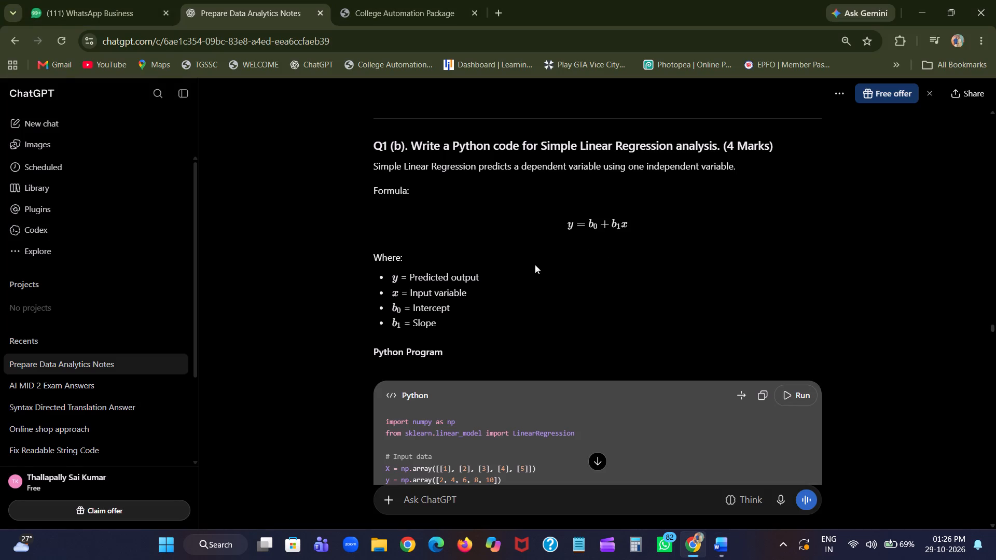
key(alt+Tab)
key(alt+Tab)
scroll(459, 360, down, 1)
click(765, 309)
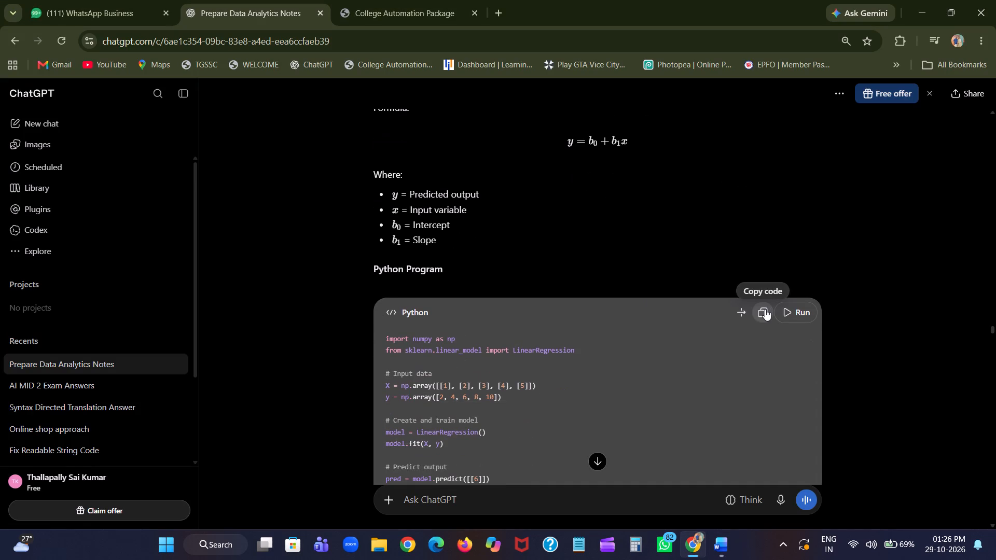
key(alt+Tab)
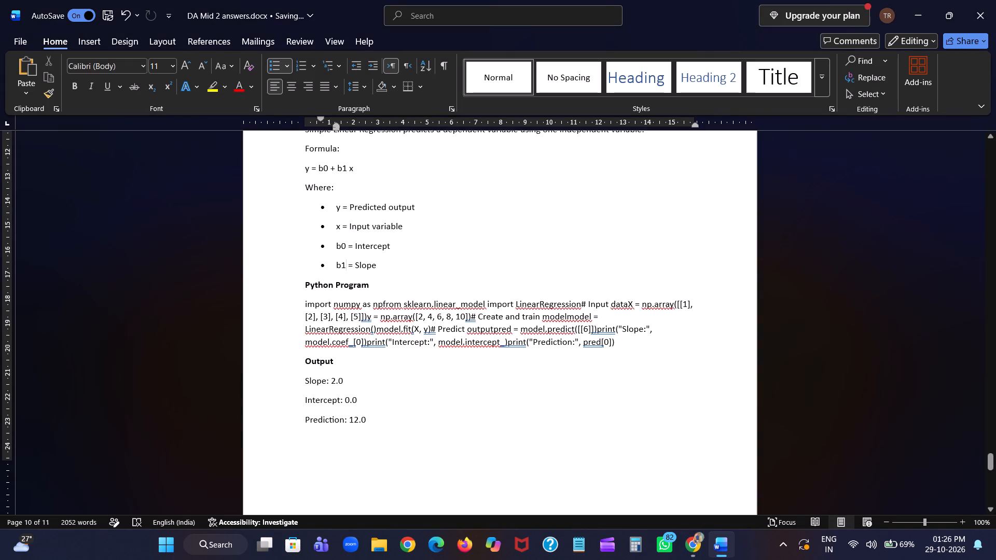
drag(301, 307, 592, 339)
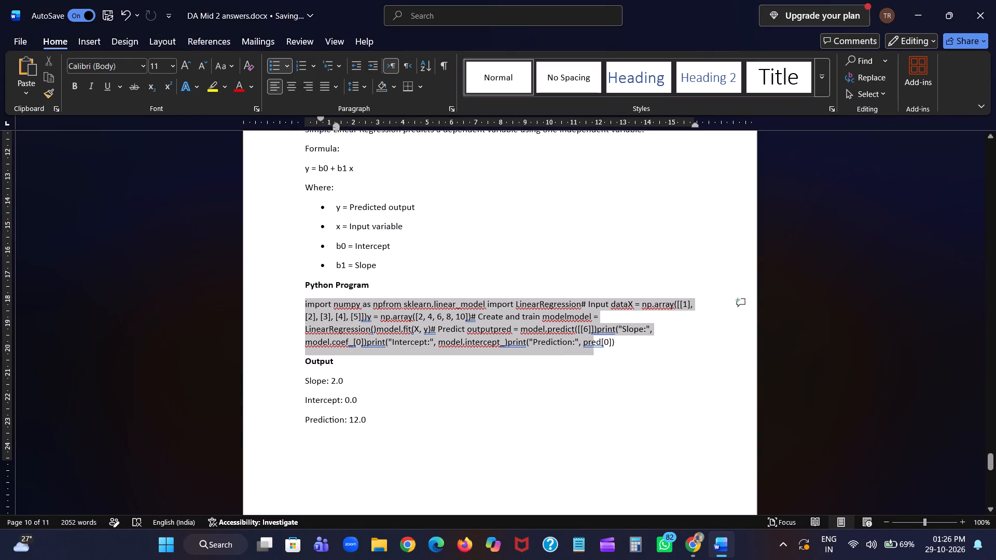
drag(592, 339, 645, 339)
key(ctrl+v)
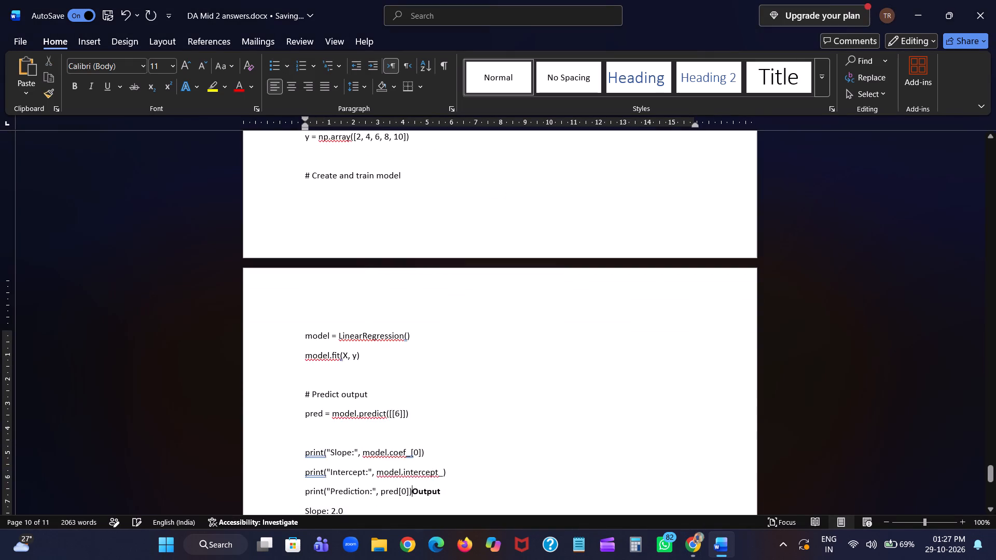
Remove the blank lines after the import, input data and predict output parts of the pasted Python code.
scroll(483, 336, up, 1)
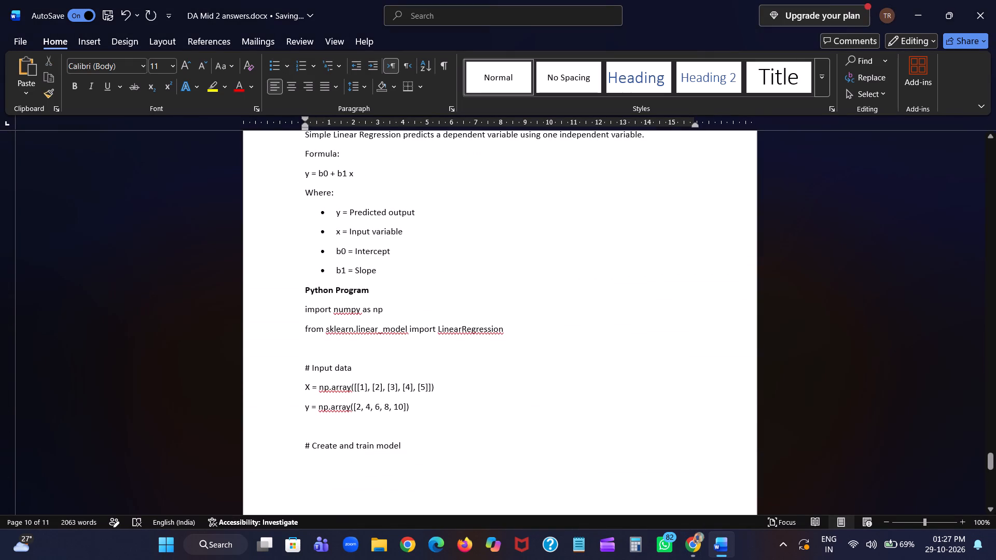
click(357, 363)
click(308, 344)
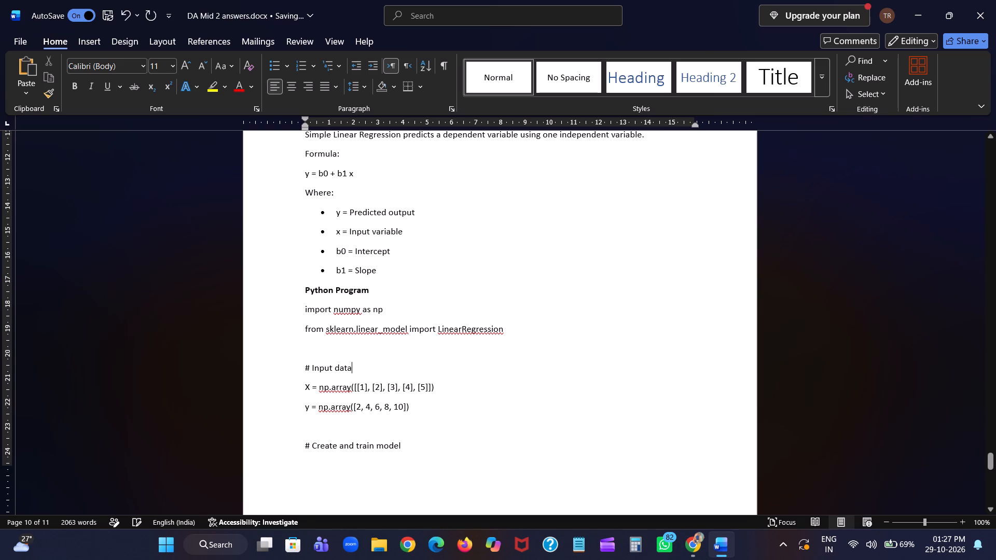
click(308, 343)
key(BackSpace)
click(329, 407)
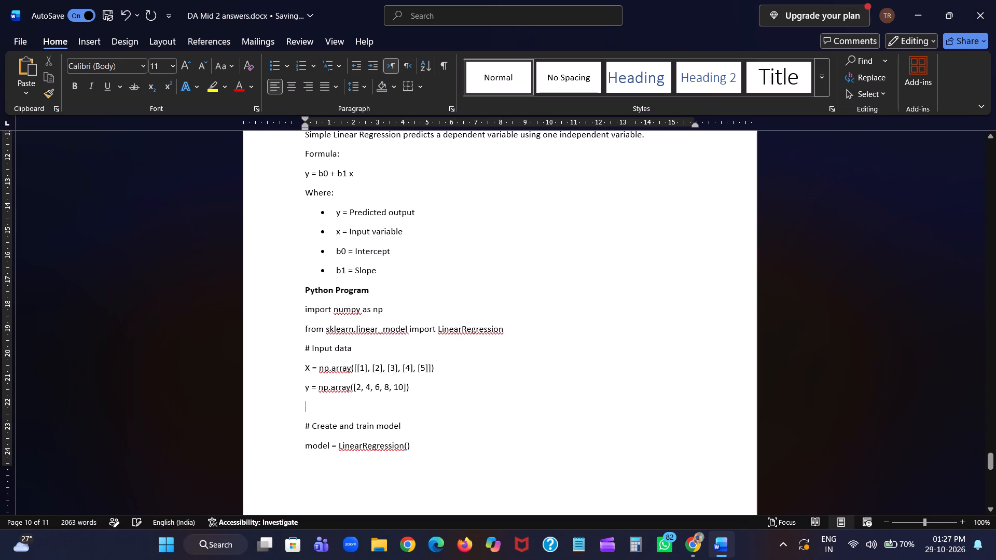
key(BackSpace)
scroll(373, 389, down, 1)
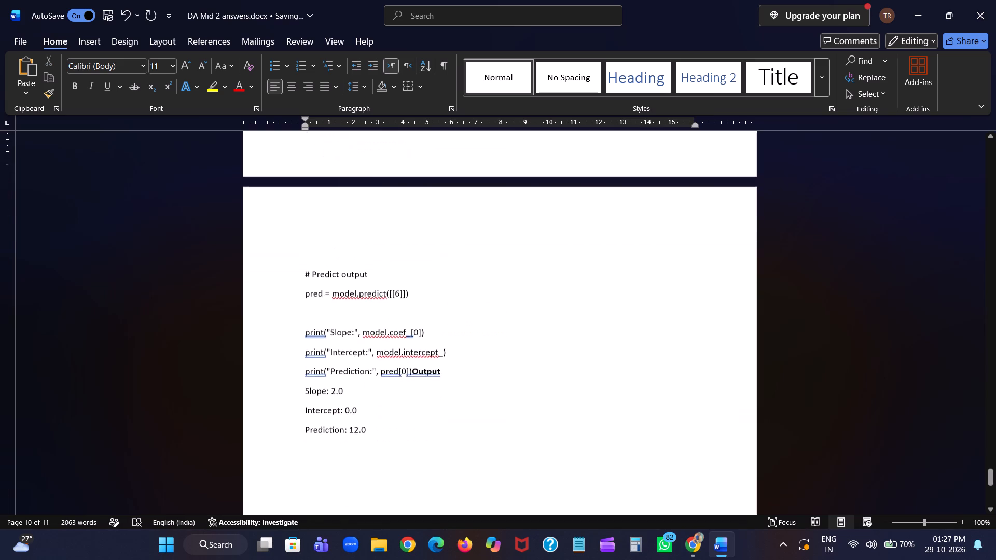
scroll(373, 389, down, 1)
click(347, 316)
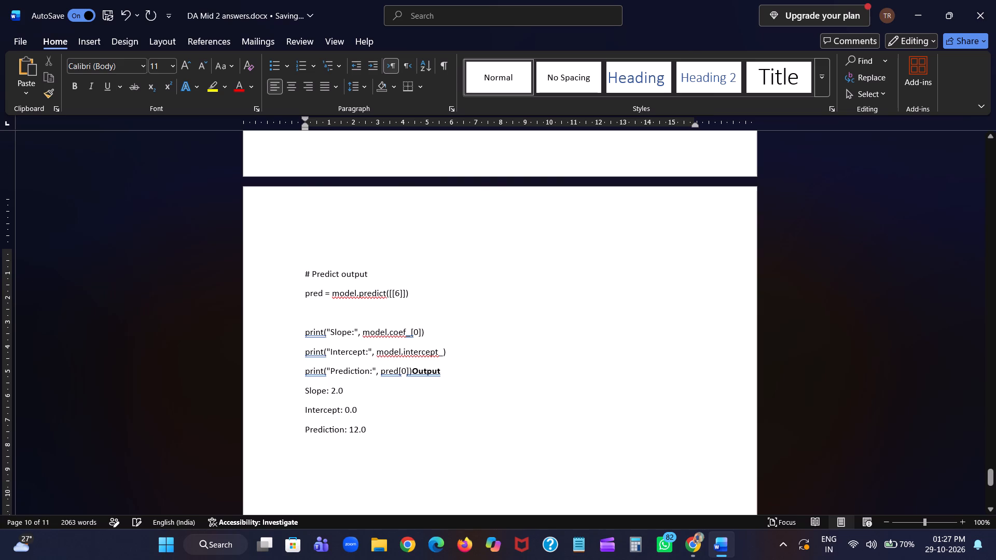
key(BackSpace)
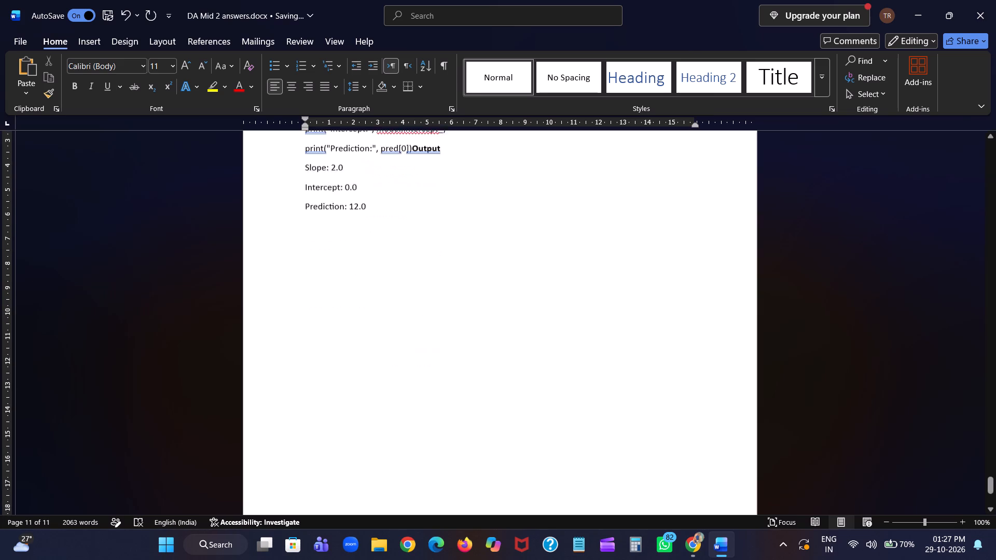
Check the output section in ChatGPT and move the "Output" heading onto its own line below the last print statement.
key(alt+Tab)
scroll(484, 389, down, 1)
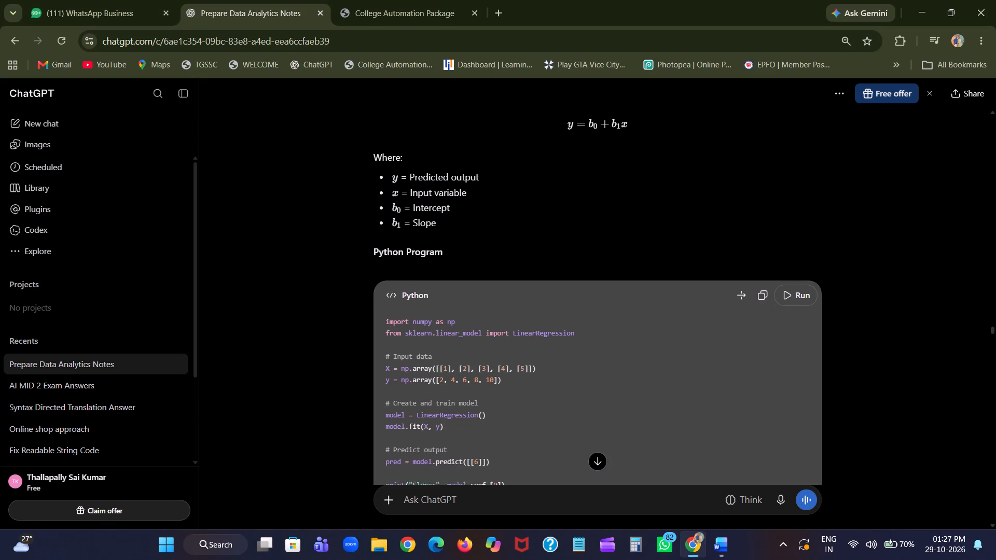
scroll(484, 389, down, 3)
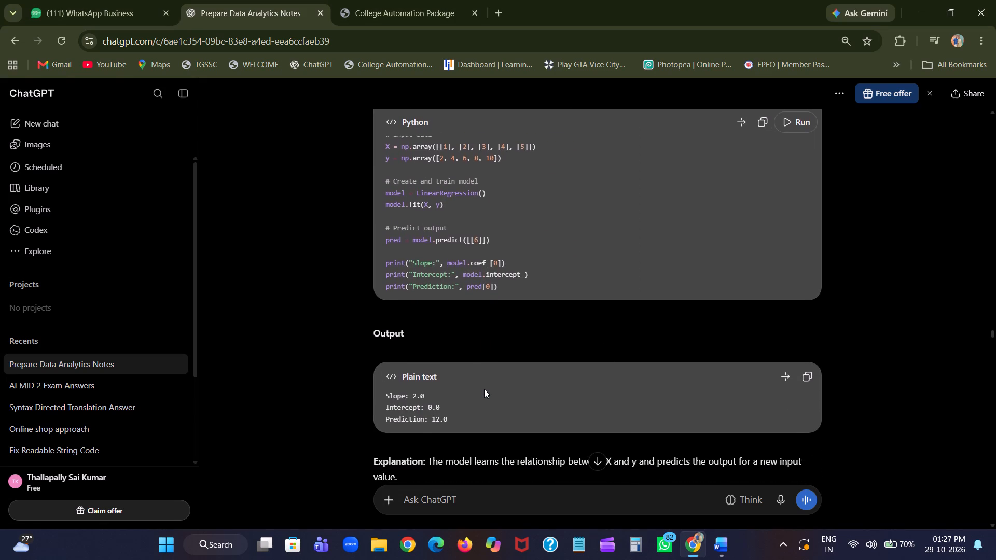
key(alt+Tab)
scroll(389, 317, up, 1)
key(alt+Tab)
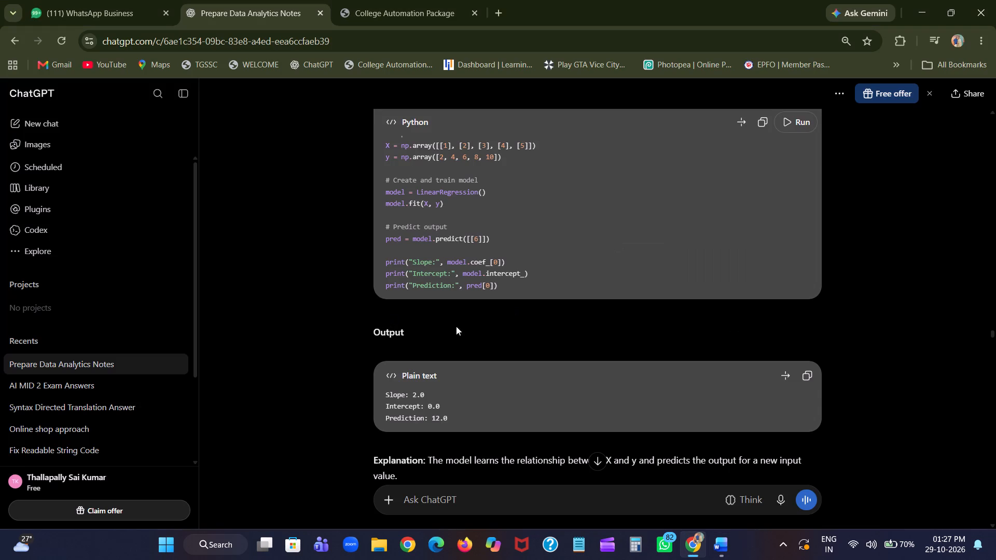
scroll(483, 346, down, 1)
key(alt+Tab)
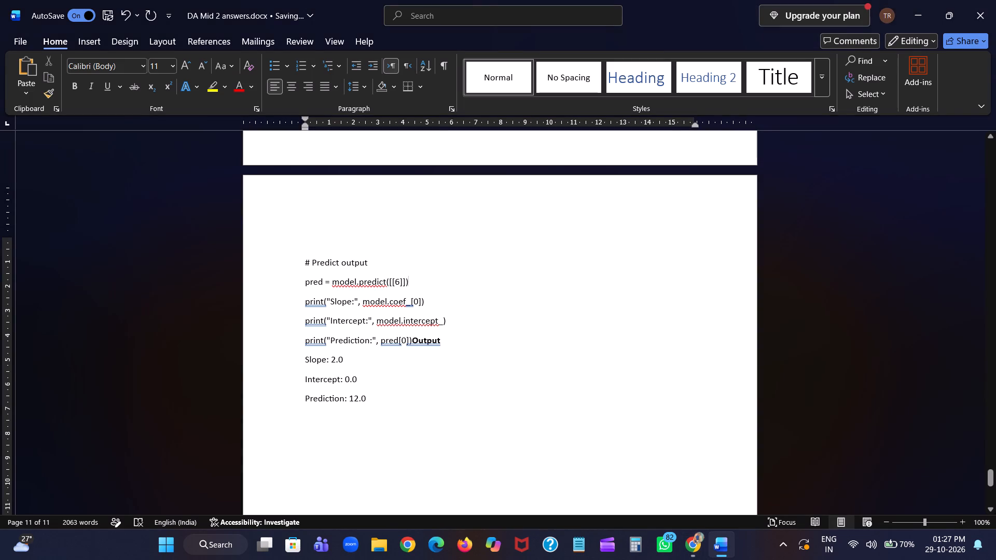
click(411, 341)
key(alt+Tab)
key(alt+Tab)
key(Return)
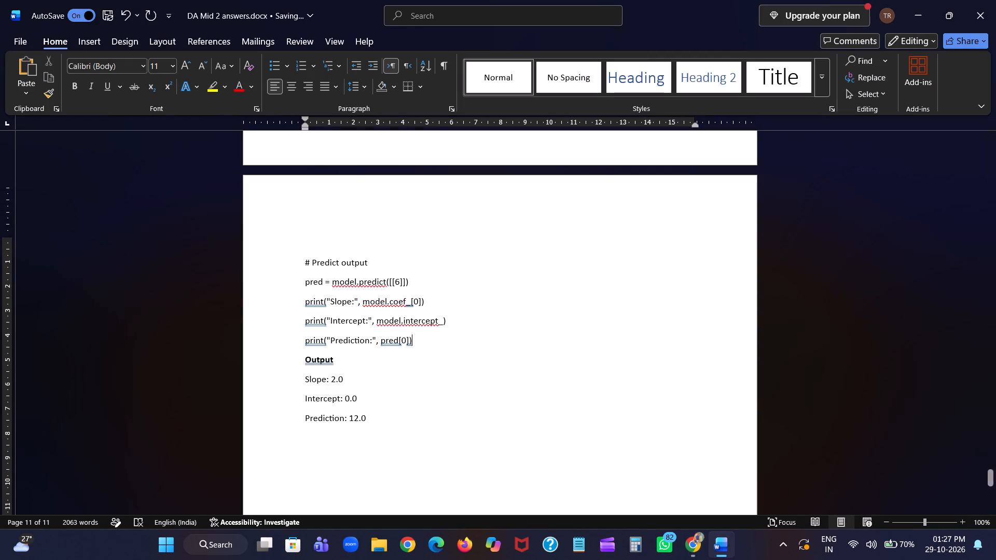
Add a colon after the heading so it reads "Output:".
click(346, 356)
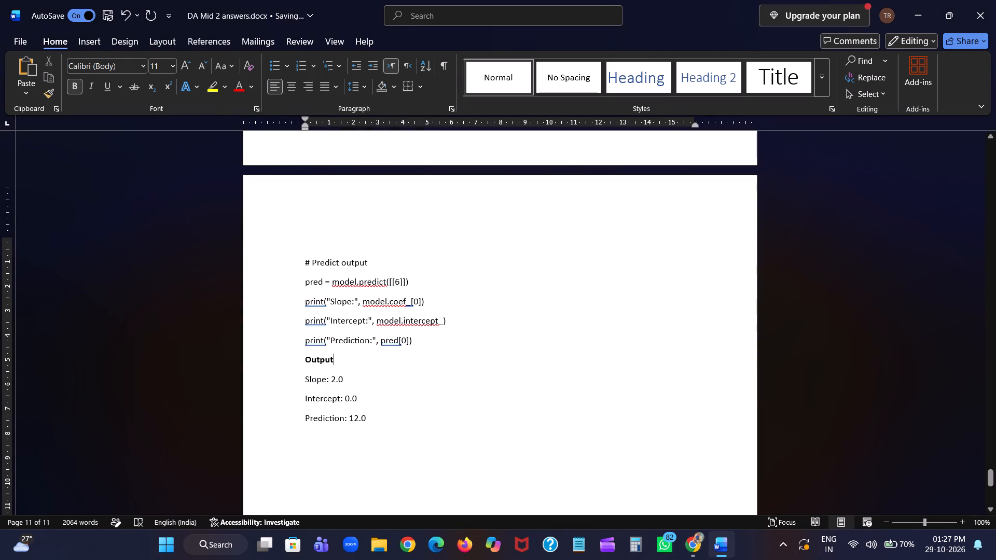
text(:)
key(space)
Copy ChatGPT's Q2 (a) heading, introduction and Simple versus Multiple Linear Regression table, and paste them below the Q1 (b) output, leaving a blank line.
key(alt+Tab)
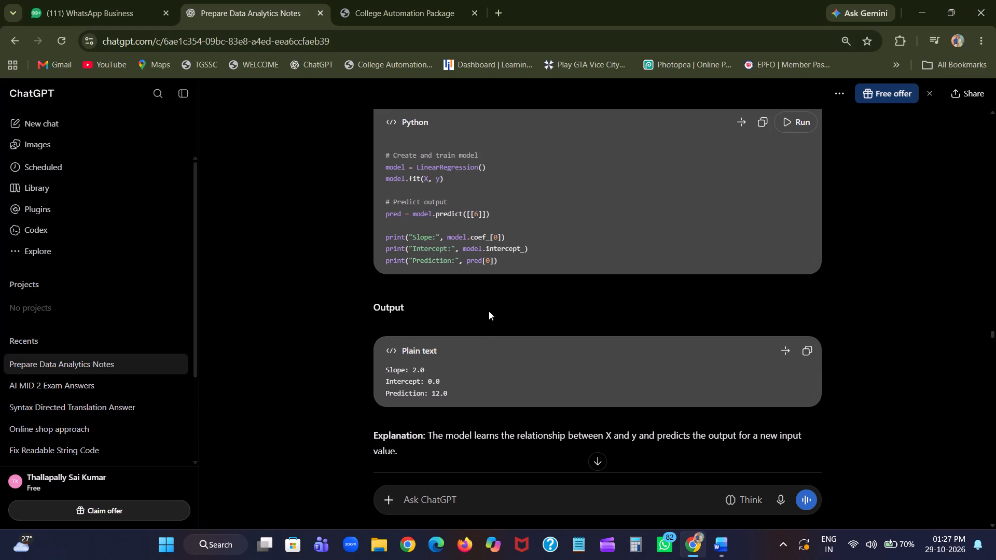
scroll(471, 353, down, 2)
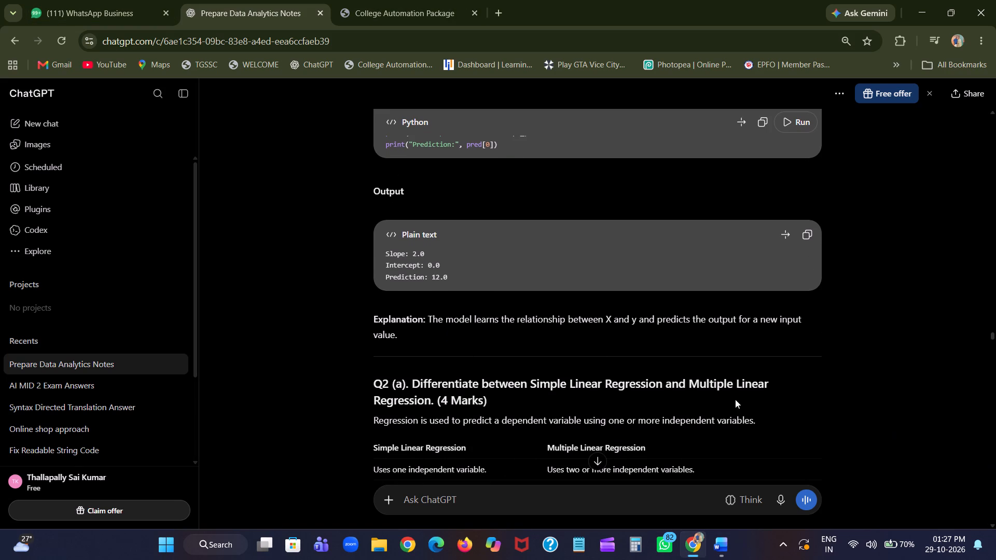
key(alt+Tab)
key(alt+Tab)
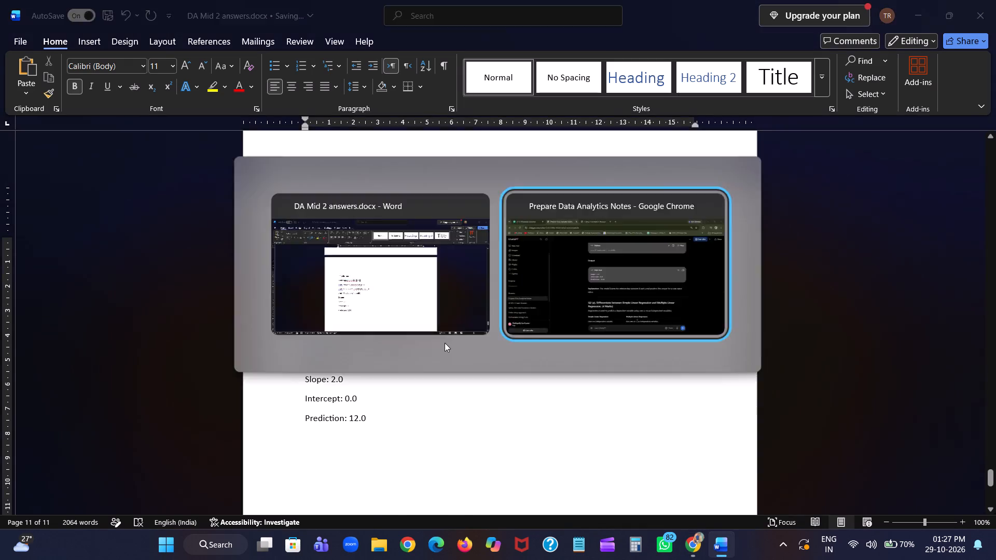
scroll(461, 305, down, 2)
scroll(449, 223, up, 1)
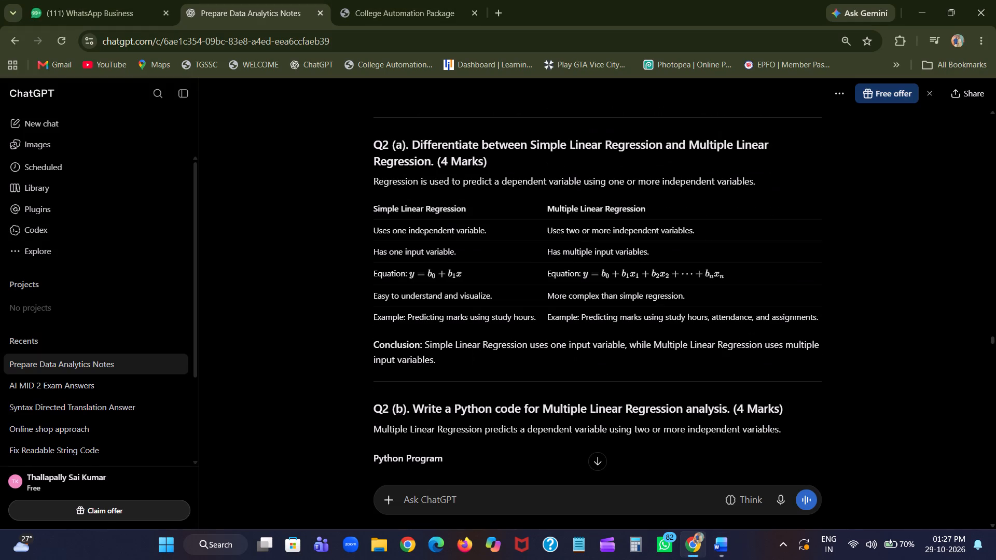
drag(376, 143, 583, 206)
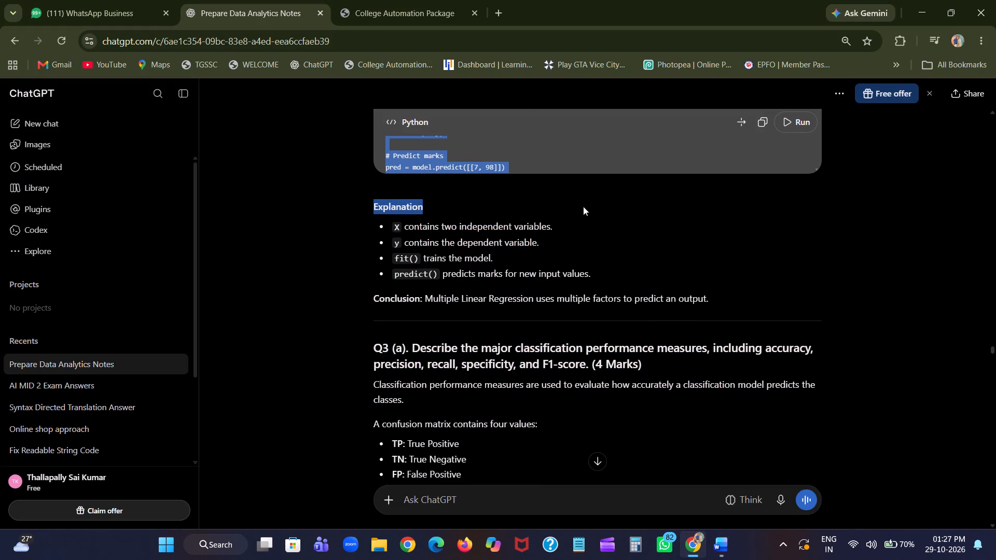
drag(583, 206, 577, 193)
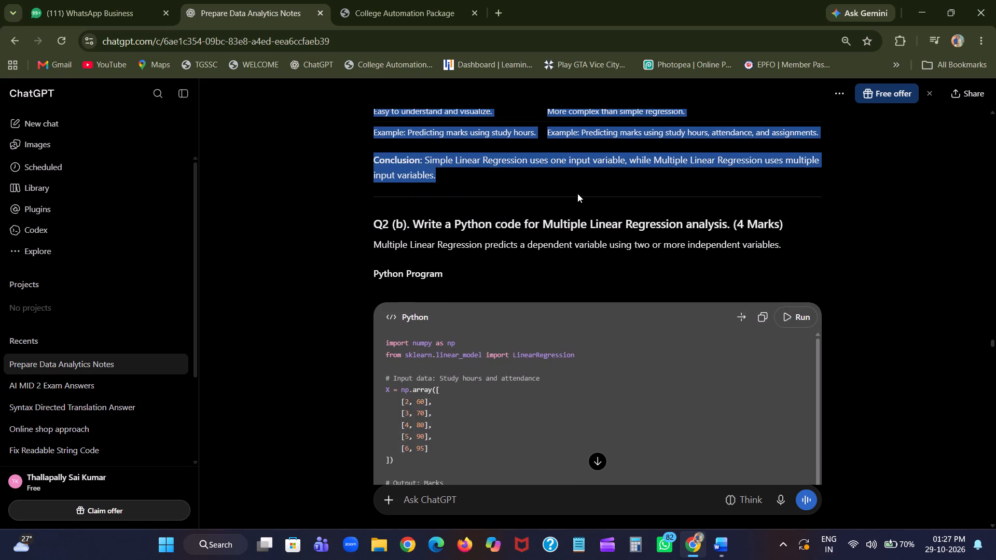
drag(577, 193, 836, 136)
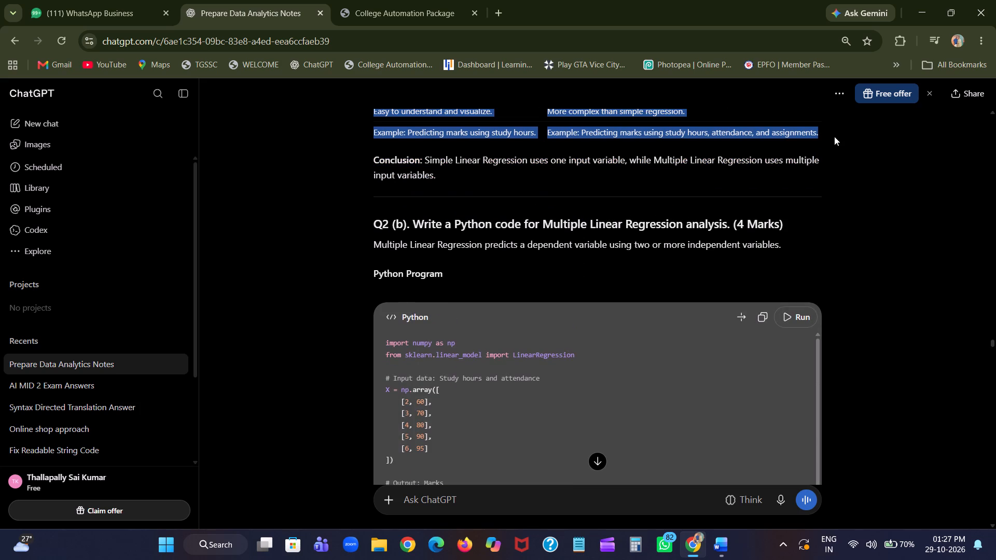
key(ctrl+c)
key(alt+Tab)
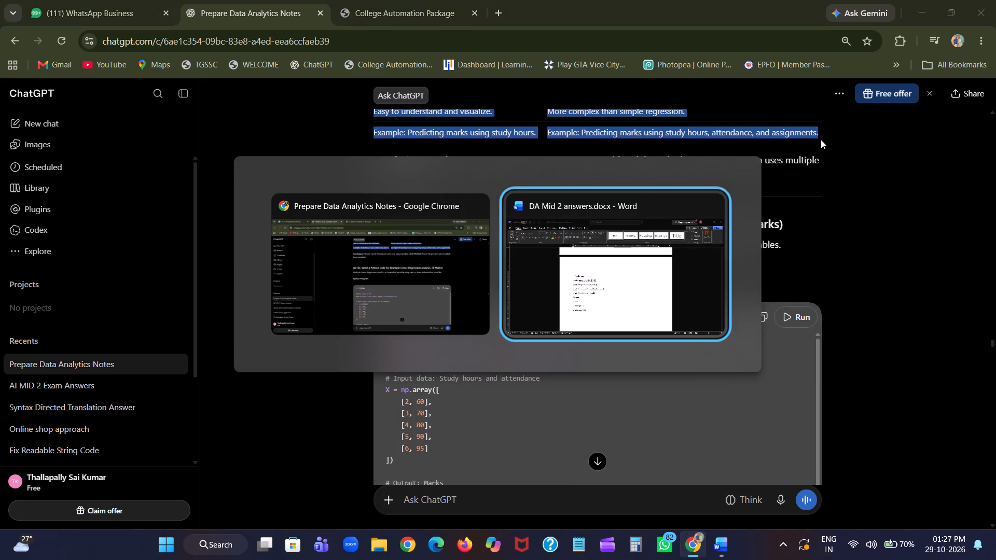
click(355, 437)
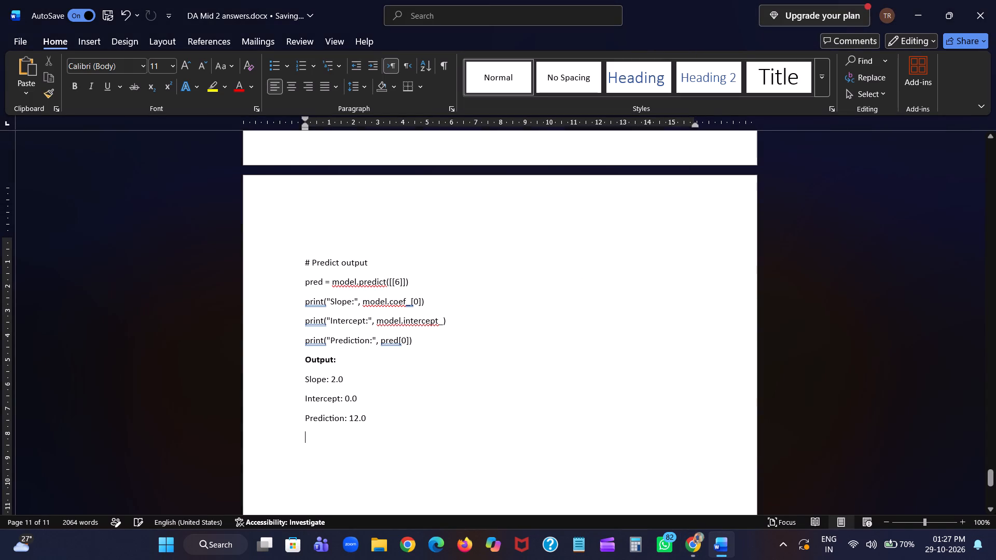
key(Return)
key(ctrl+v)
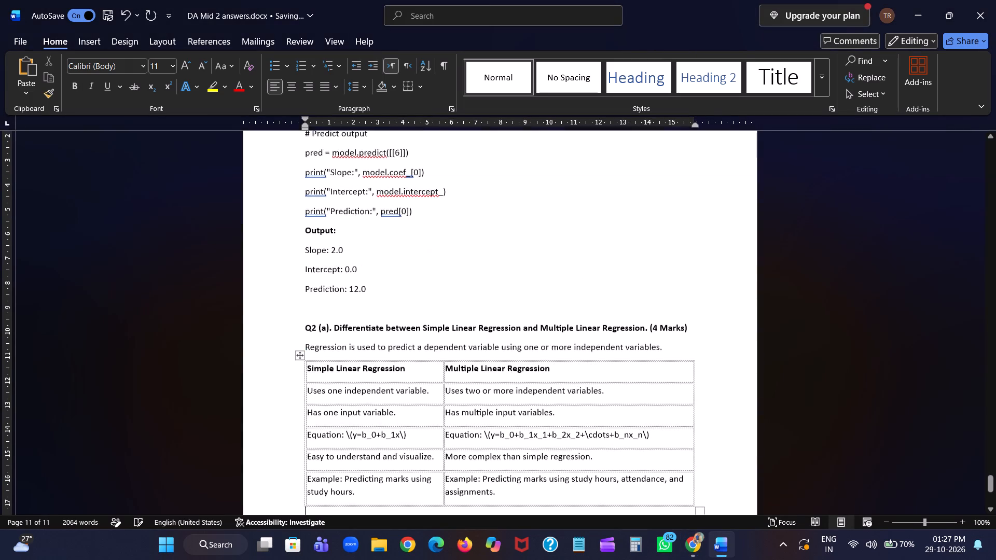
Delete "(4 Marks)" from the Q2 (a) heading.
scroll(504, 299, down, 1)
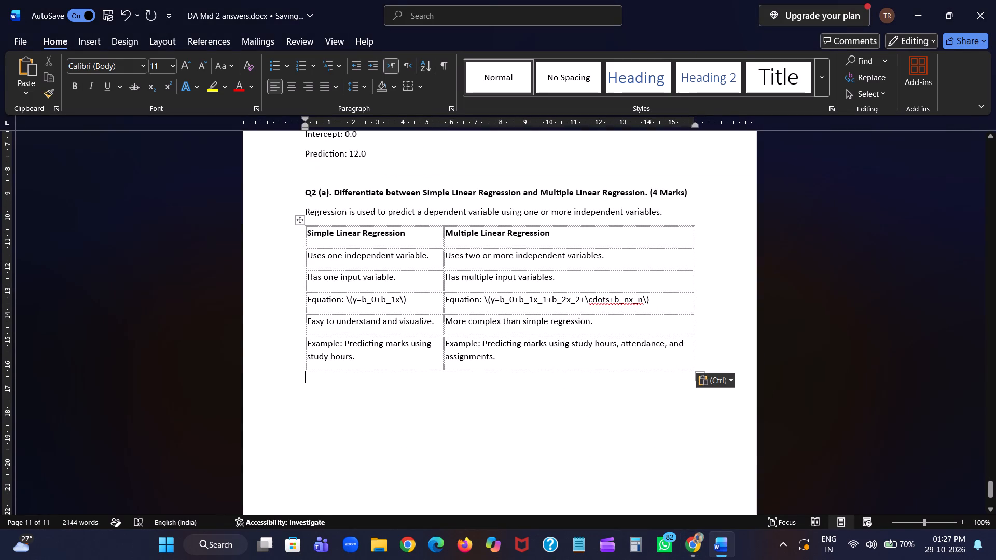
drag(686, 192, 683, 194)
drag(683, 194, 649, 190)
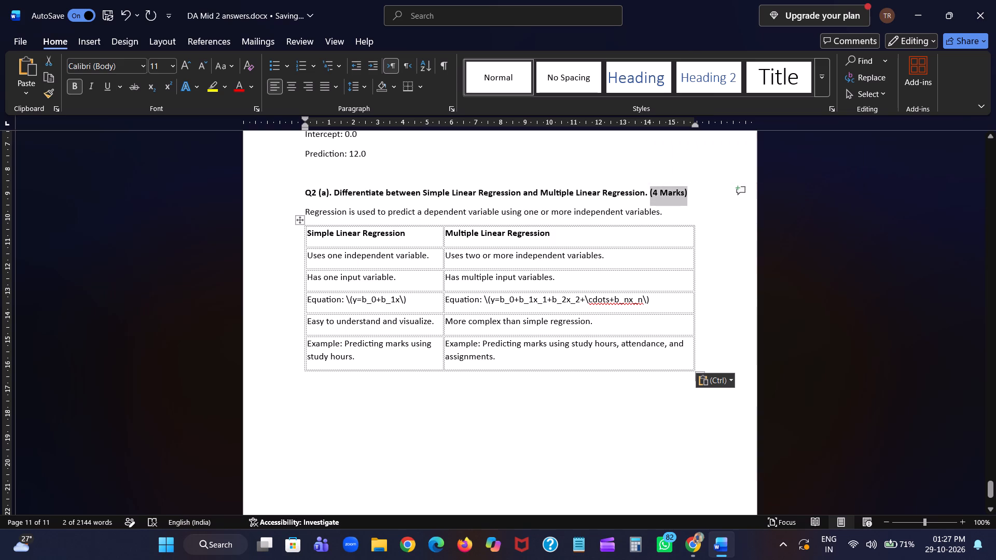
key(BackSpace)
Delete "(4 Marks)" from the Q1 (a) heading under Module-4.
scroll(418, 357, up, 5)
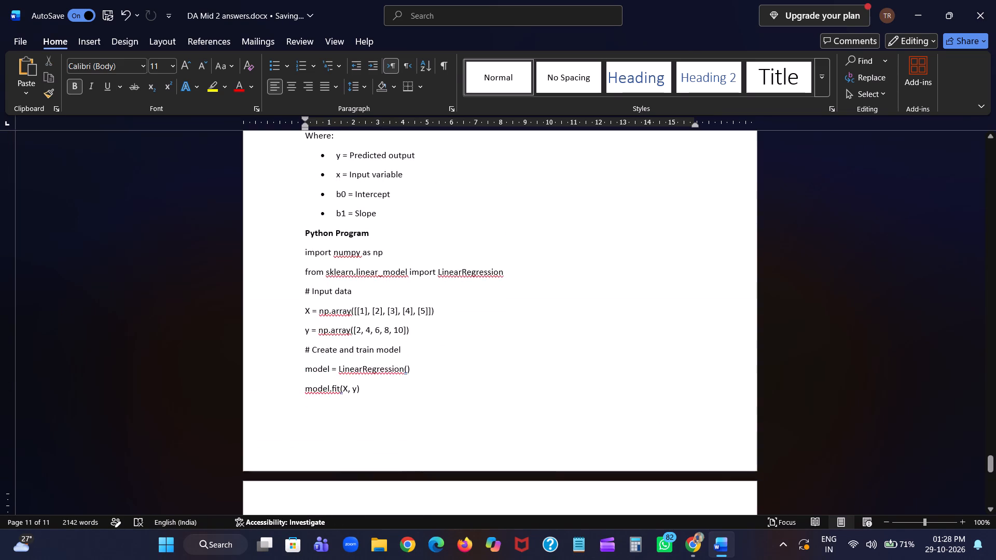
scroll(438, 353, up, 4)
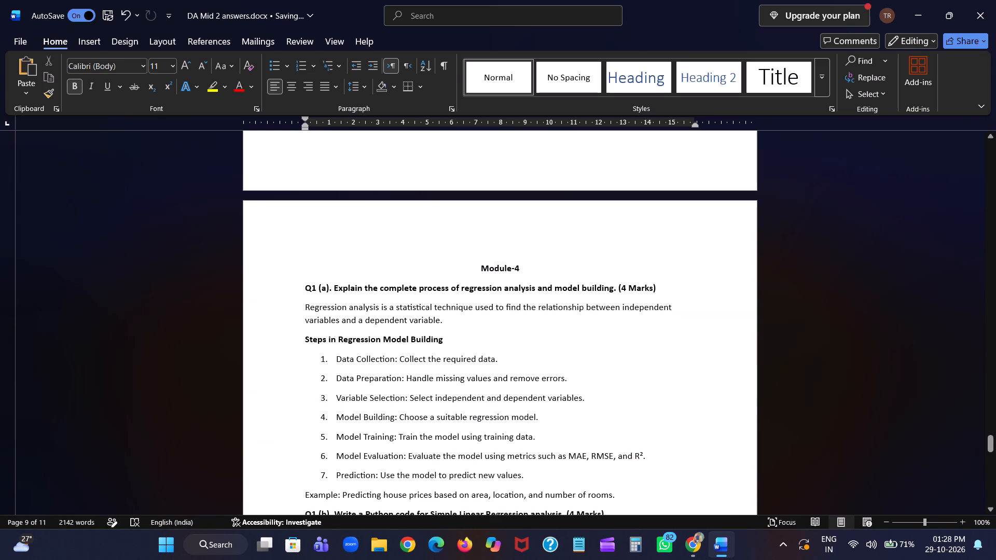
drag(661, 290, 619, 286)
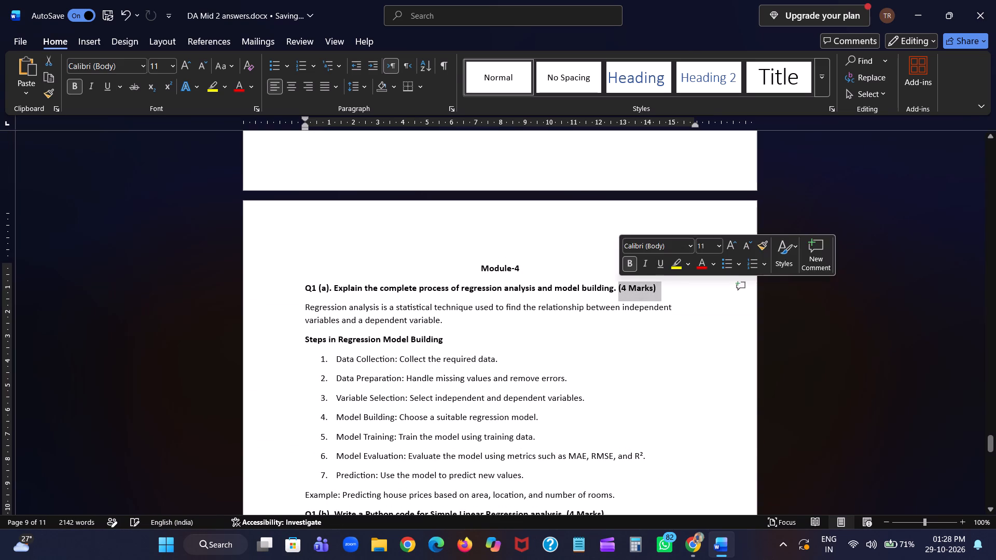
key(BackSpace)
scroll(436, 364, down, 1)
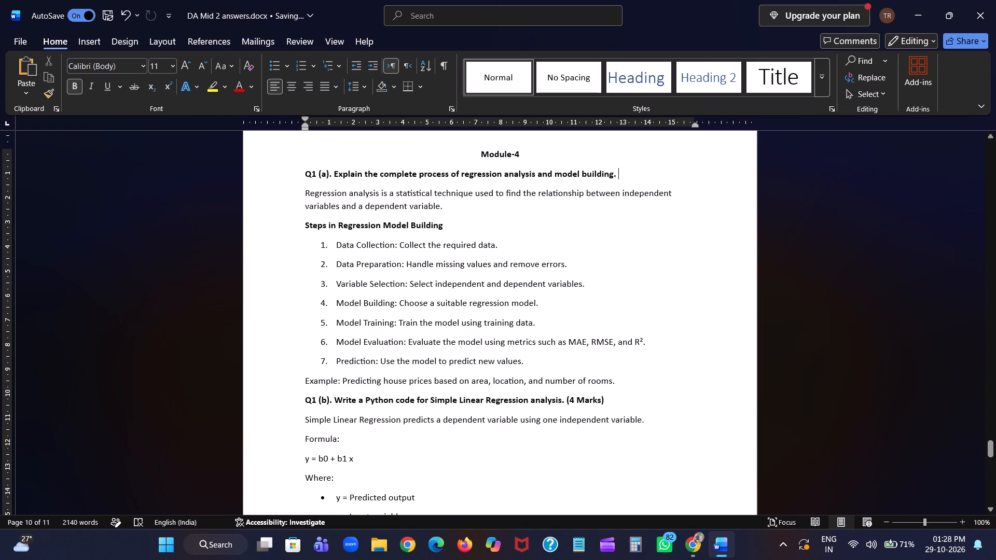
scroll(461, 379, down, 1)
scroll(469, 267, down, 1)
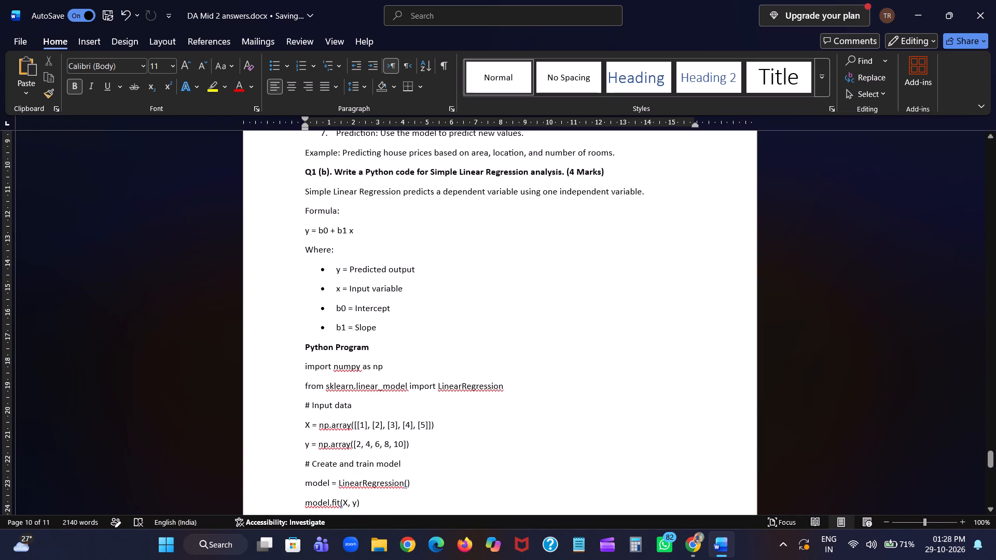
scroll(476, 221, down, 2)
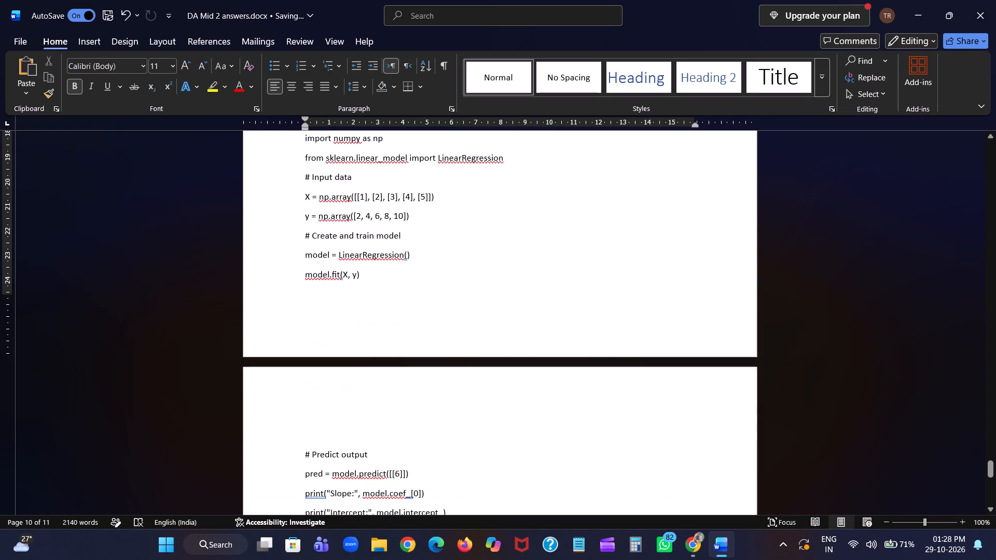
scroll(478, 217, down, 4)
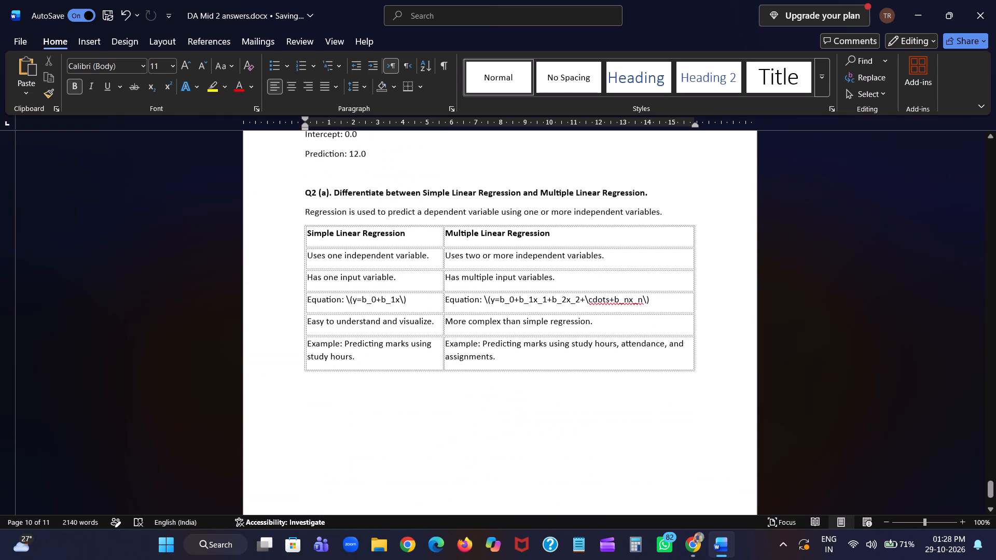
click(311, 392)
key(alt+Tab)
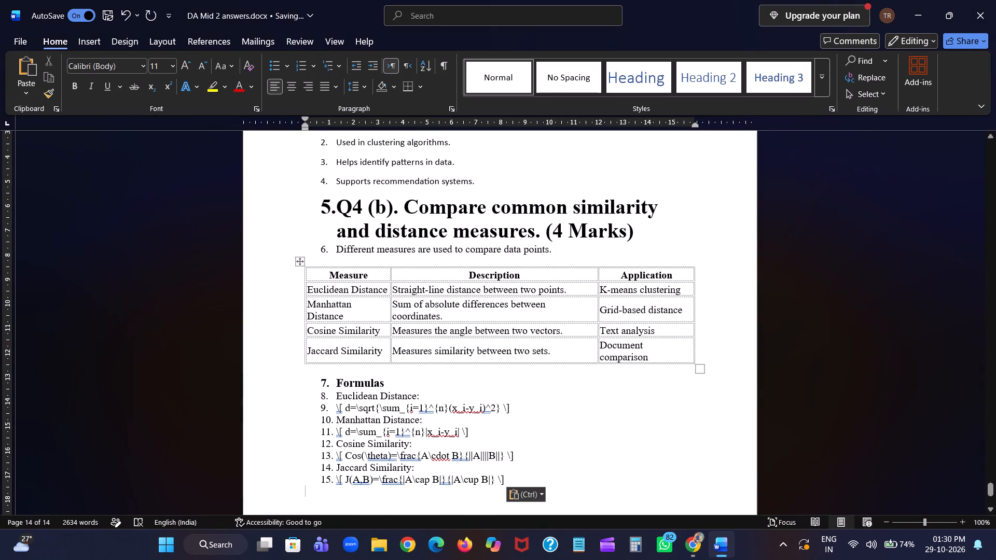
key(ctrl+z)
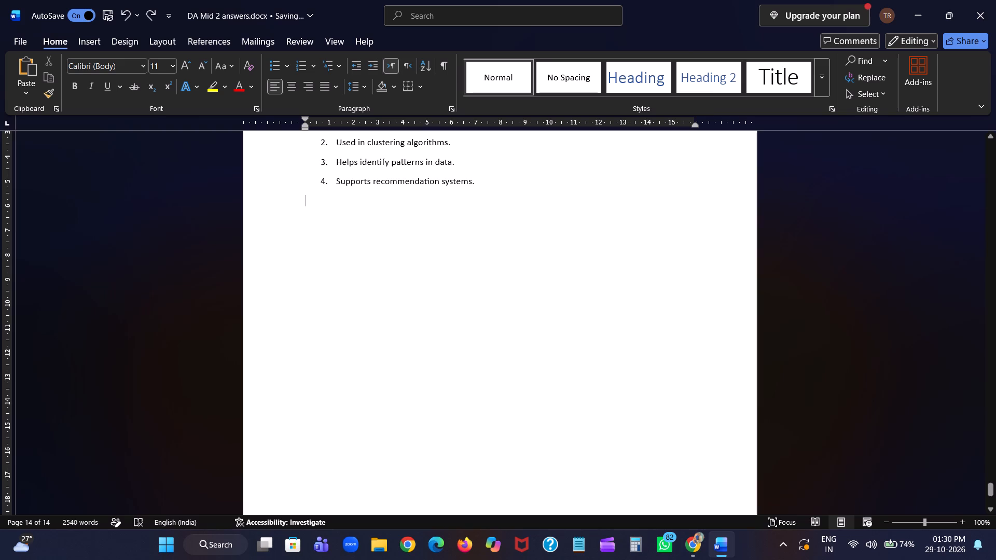
Add an empty line below the Importance list at the end of the Q4 (a) answer.
scroll(380, 236, up, 1)
key(Return)
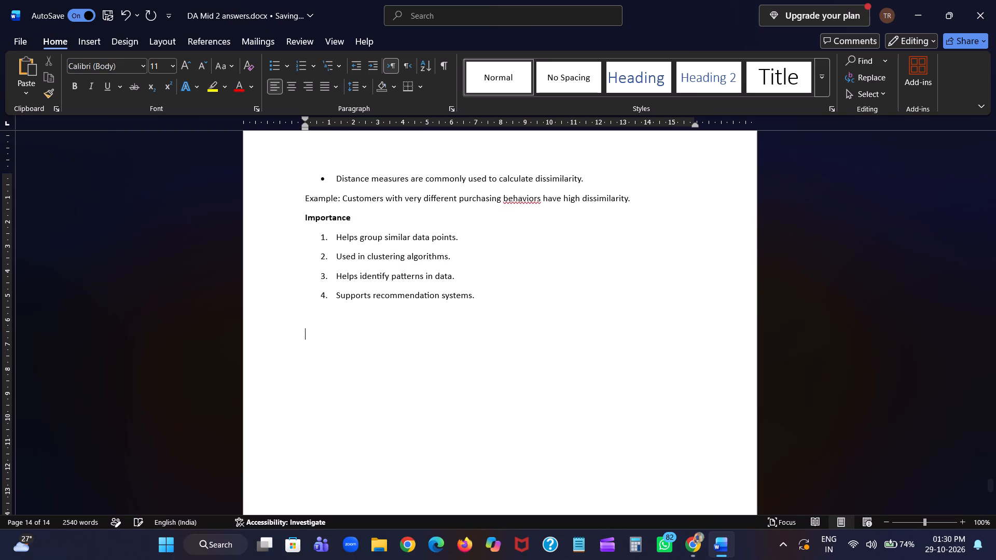
Copy ChatGPT's Q4 (b) answer again and paste it on the empty line below the Importance list in the Word document.
key(alt+Tab)
scroll(502, 298, up, 1)
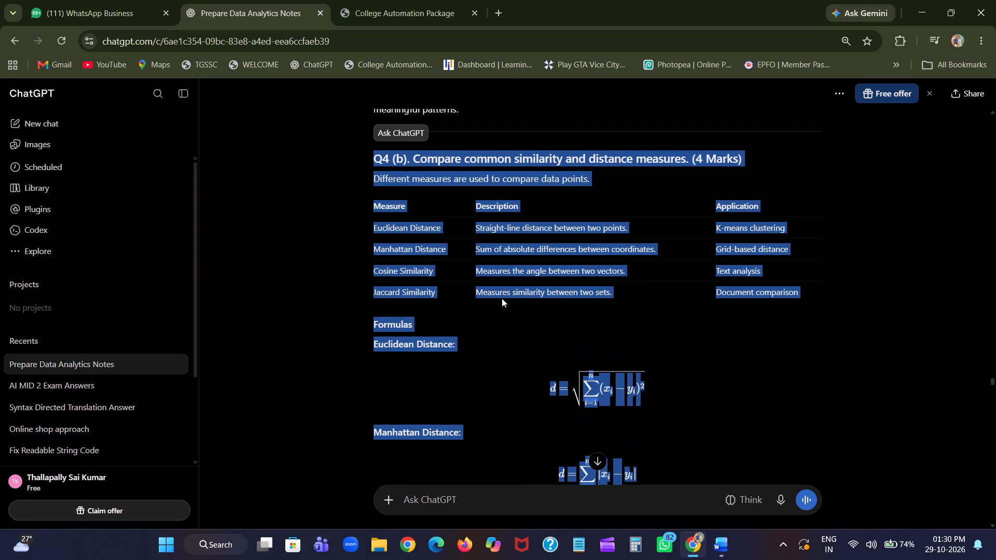
key(ctrl+c)
key(alt+Tab)
key(ctrl+v)
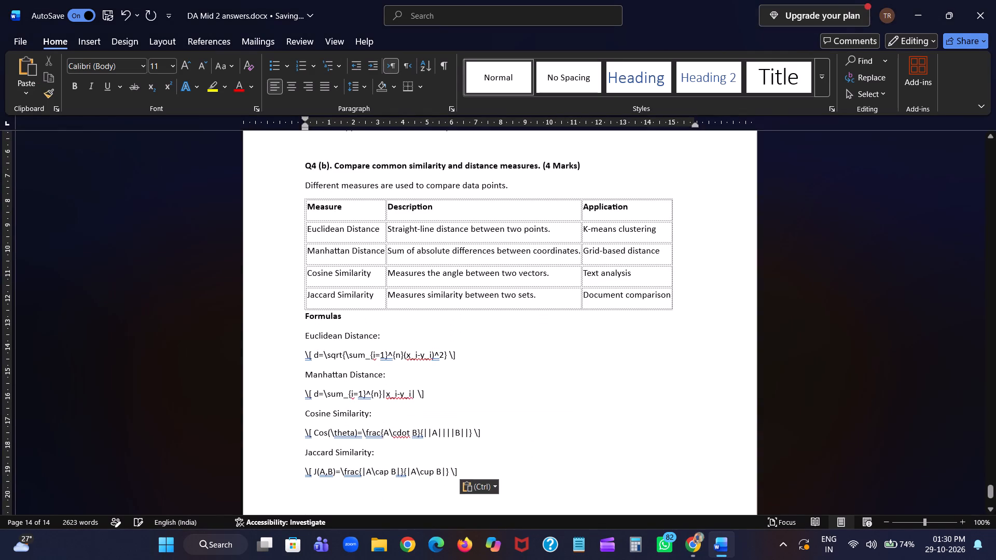
Remove the "(4 Marks)" label from the Q4 (b) heading on similarity and distance measures.
click(584, 170)
key(BackSpace)
key(BackSpace)
key(BackSpace)
key(BackSpace)
key(BackSpace)
key(BackSpace)
key(BackSpace)
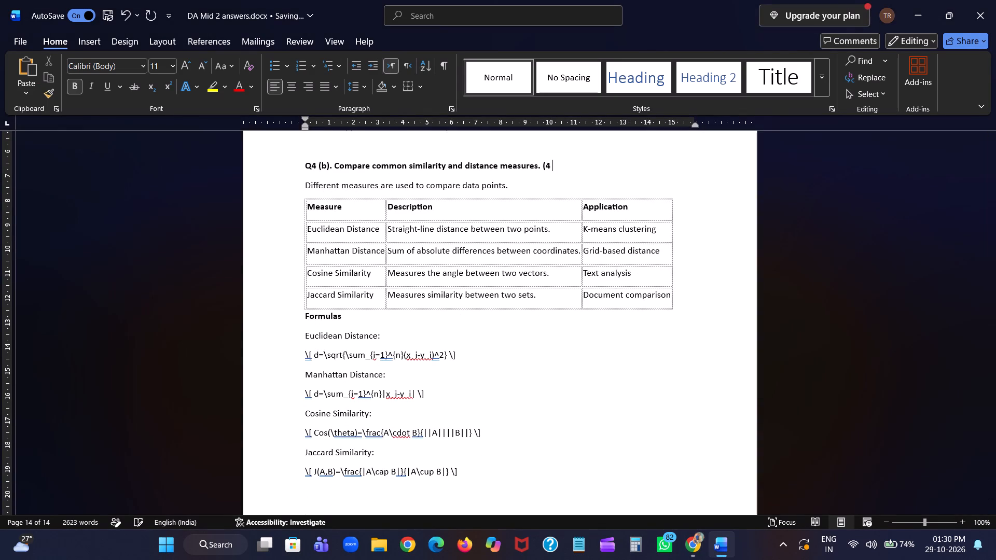
key(BackSpace)
key(BackSpace)
Remove the "(4 Marks)" label from the Q4 (a) heading on similarity and dissimilarity concepts.
scroll(551, 269, up, 1)
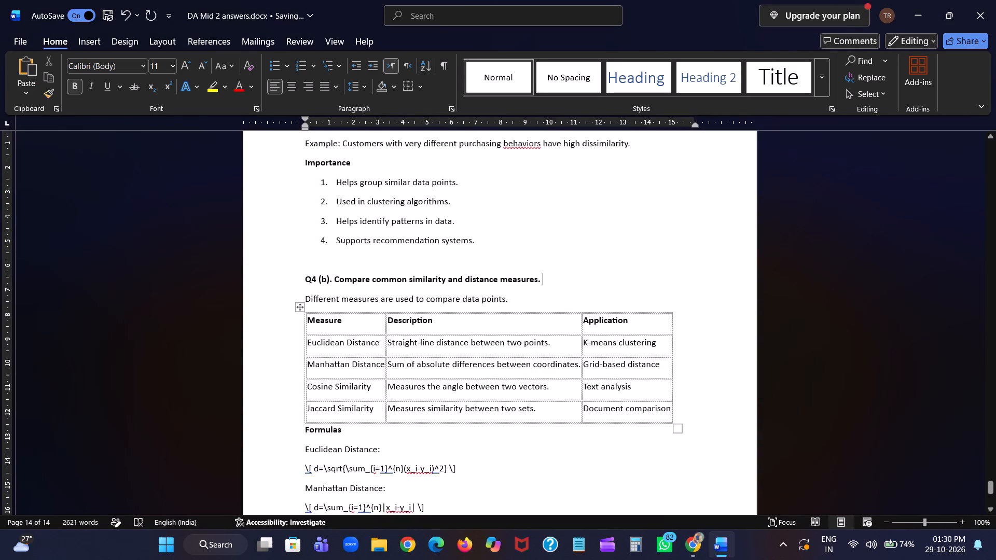
scroll(551, 269, up, 3)
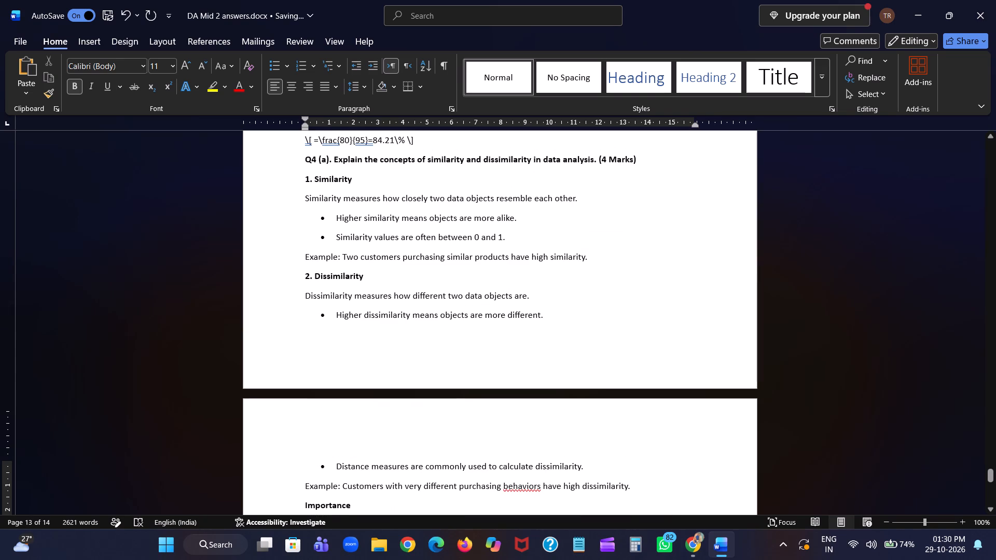
click(639, 161)
key(BackSpace)
key(BackSpace)
key(BackSpace)
key(BackSpace)
key(BackSpace)
key(BackSpace)
key(BackSpace)
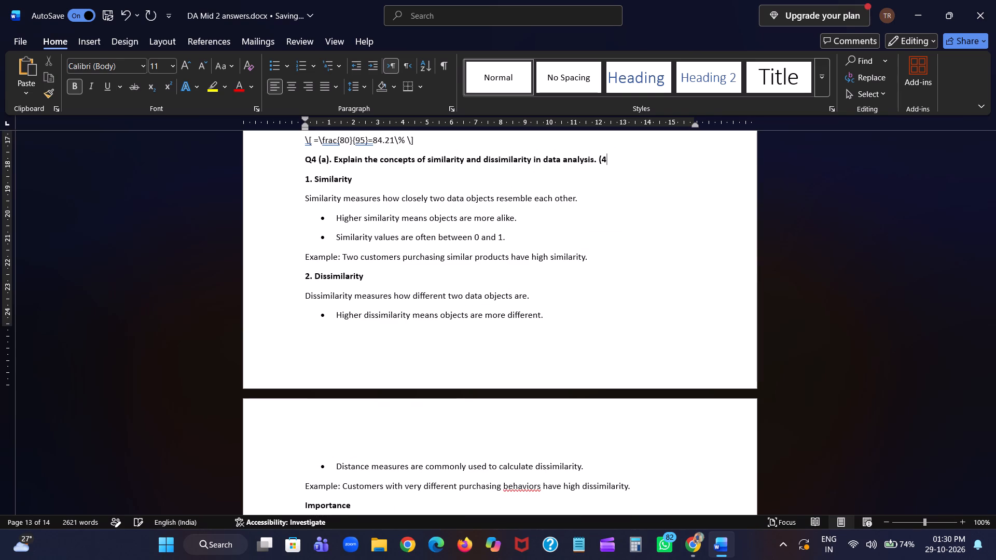
key(BackSpace)
key(BackSpace)
Remove the "(4 Marks)" label from the Q3 (b) heading on formulas and the confusion matrix.
scroll(435, 272, up, 1)
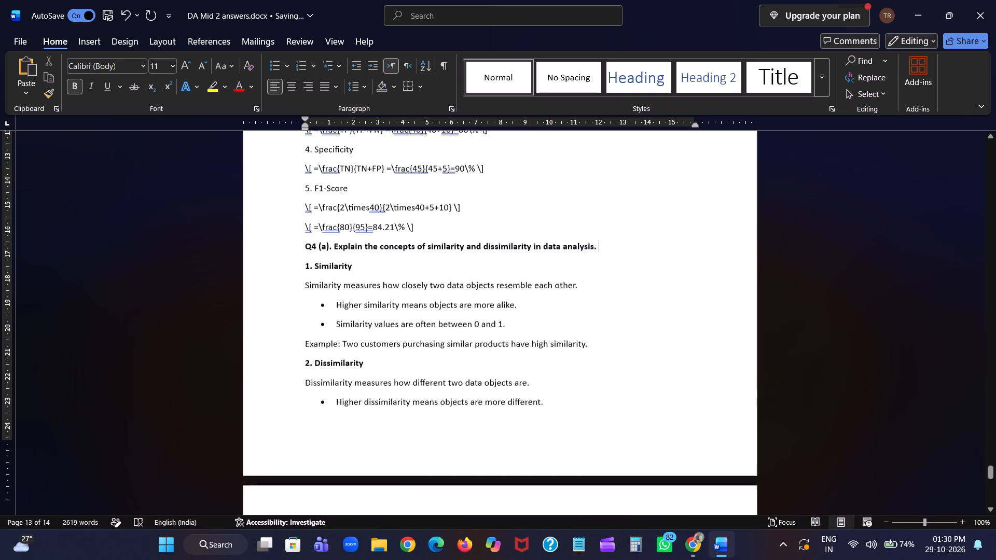
scroll(435, 272, up, 4)
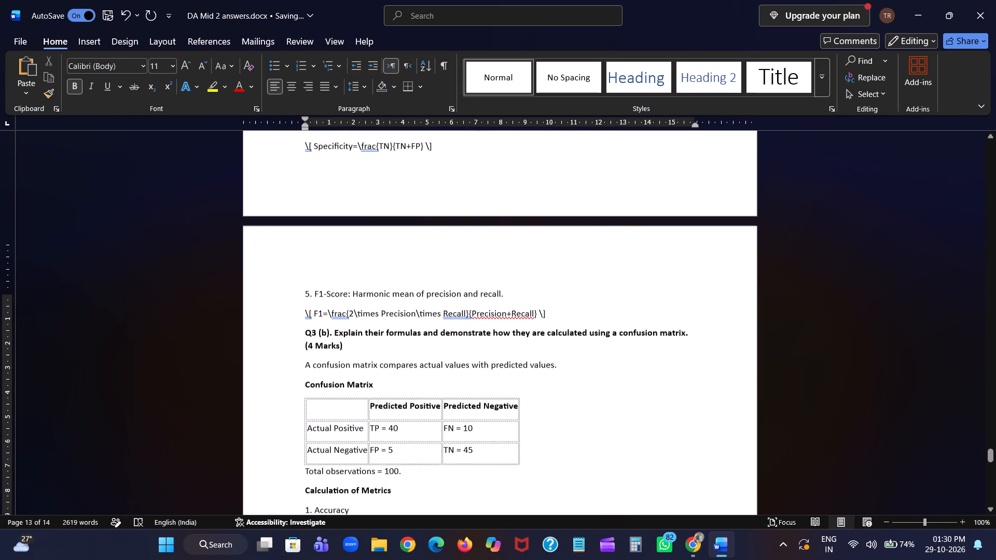
click(356, 354)
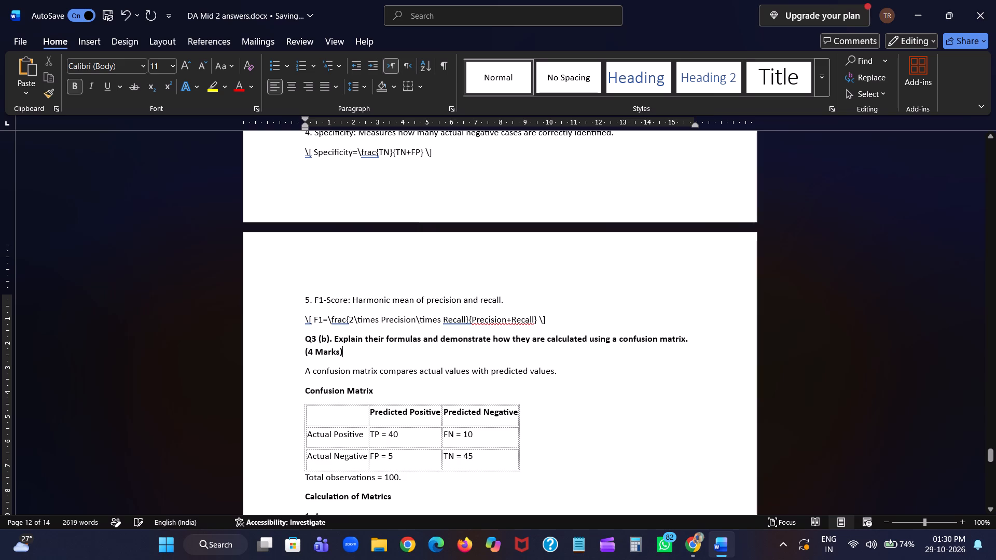
key(BackSpace)
key(BackSpace)
key(BackSpace)
key(BackSpace)
key(BackSpace)
key(BackSpace)
key(BackSpace)
key(BackSpace)
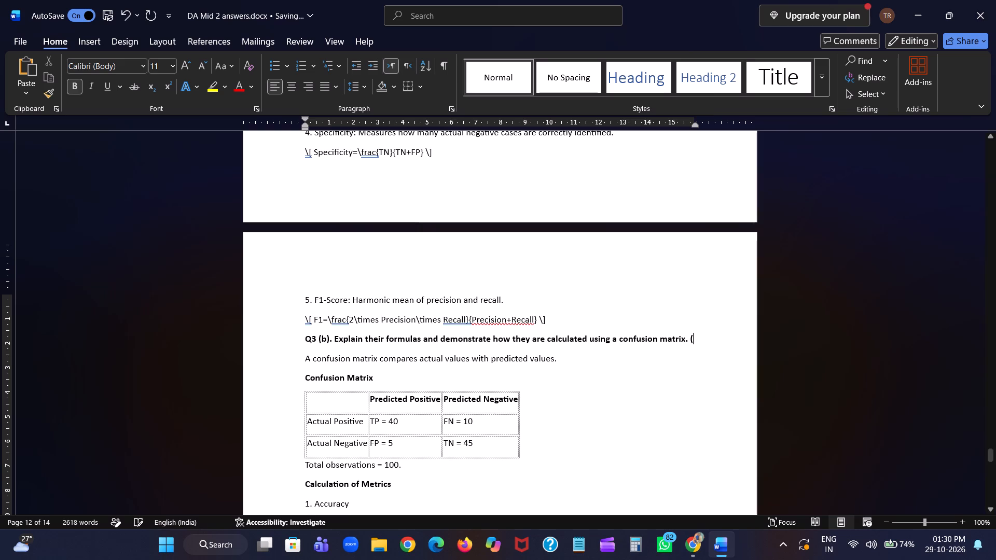
key(BackSpace)
key(BackSpace)
Remove the "(4 Marks)" label from the Q3 (a) heading on classification performance measures.
scroll(406, 325, up, 3)
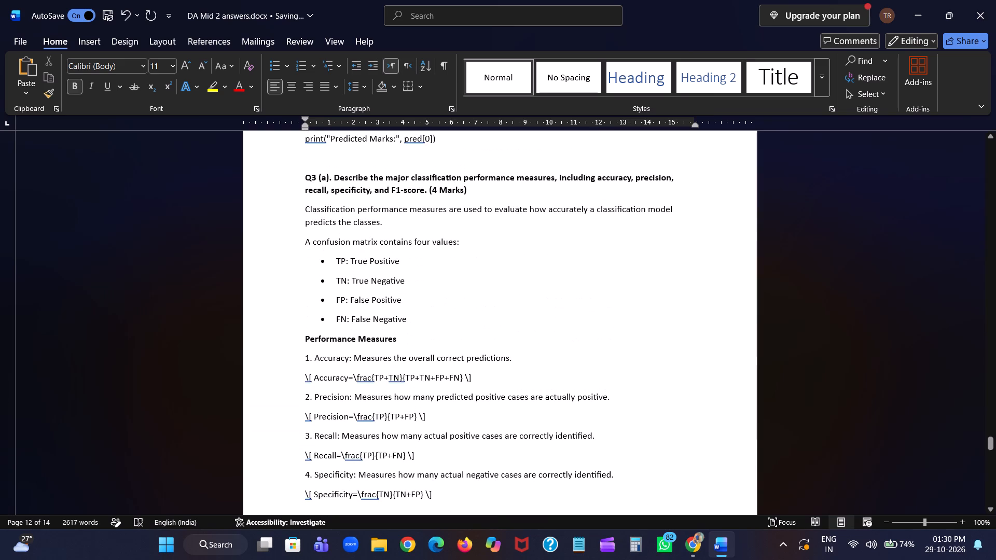
click(477, 193)
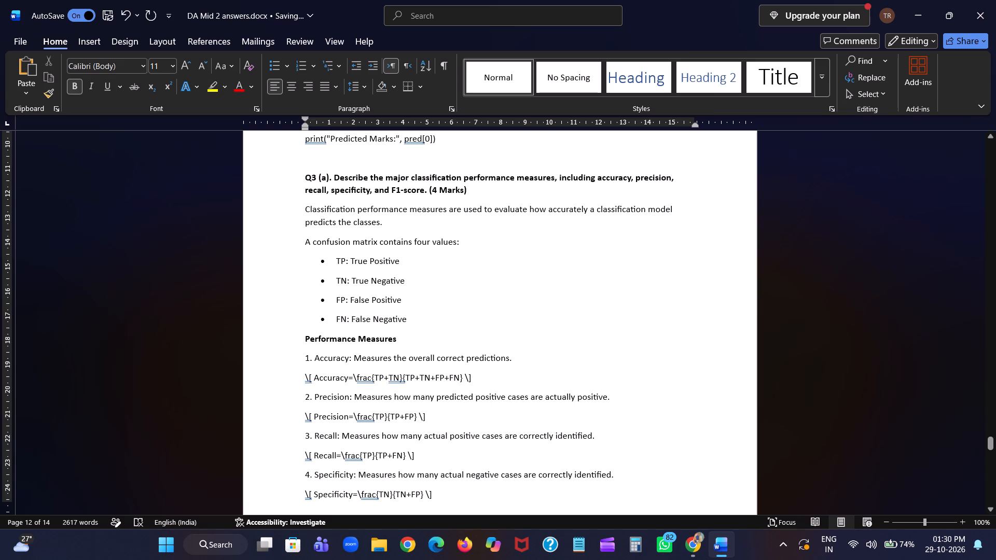
key(BackSpace)
key(BackSpace)
key(BackSpace)
key(BackSpace)
key(BackSpace)
key(BackSpace)
key(BackSpace)
key(BackSpace)
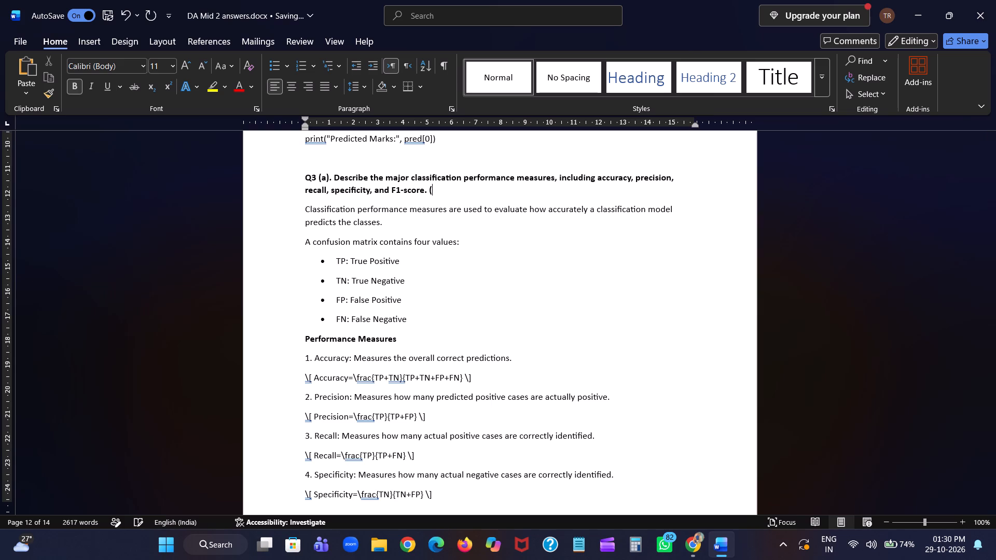
key(BackSpace)
Remove the "(4 Marks)" label from the Q2 (b) heading on Python code for Multiple Linear Regression.
scroll(453, 236, up, 1)
scroll(480, 335, up, 1)
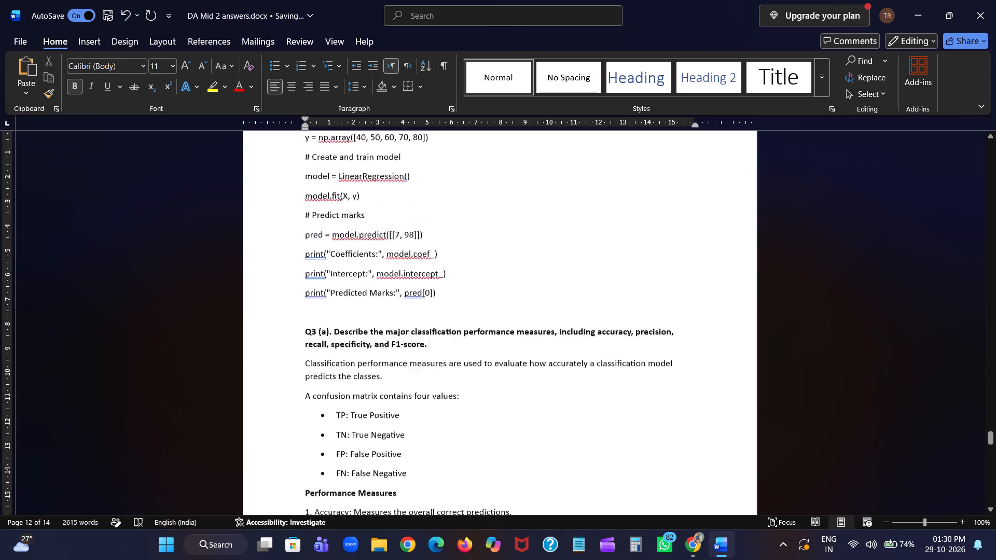
scroll(480, 335, up, 4)
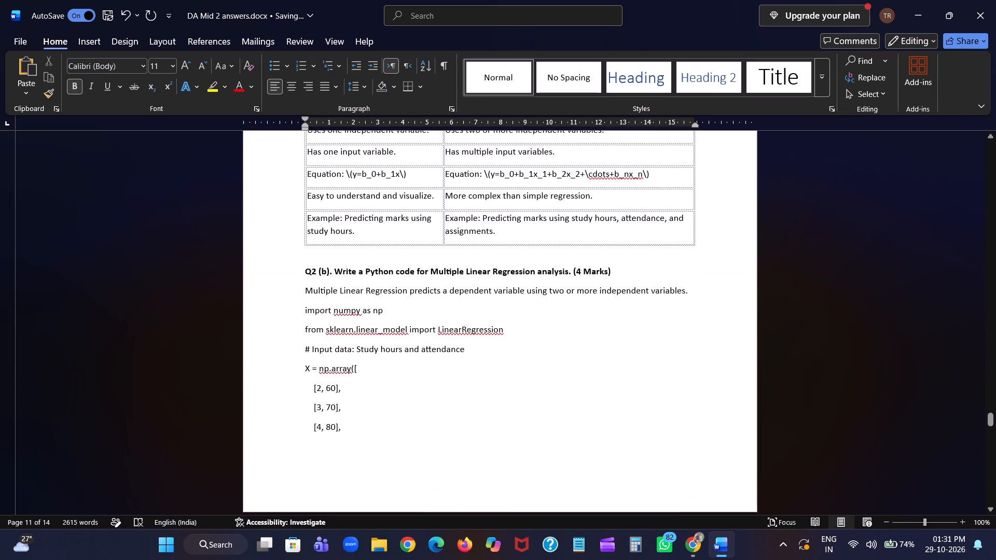
drag(613, 269, 573, 269)
key(BackSpace)
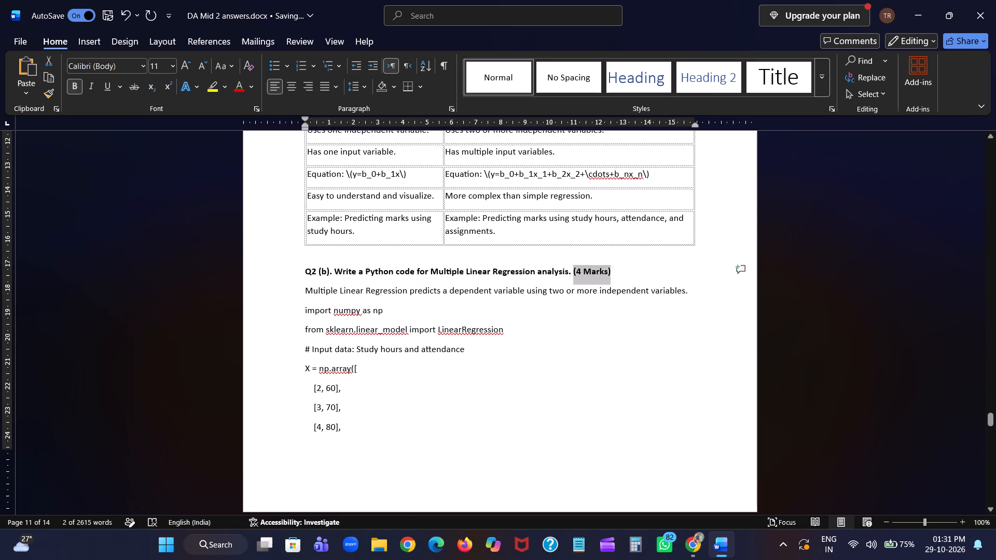
Remove the "(4 Marks)" label from the Q1 (b) heading on Python code for Simple Linear Regression.
scroll(573, 273, up, 3)
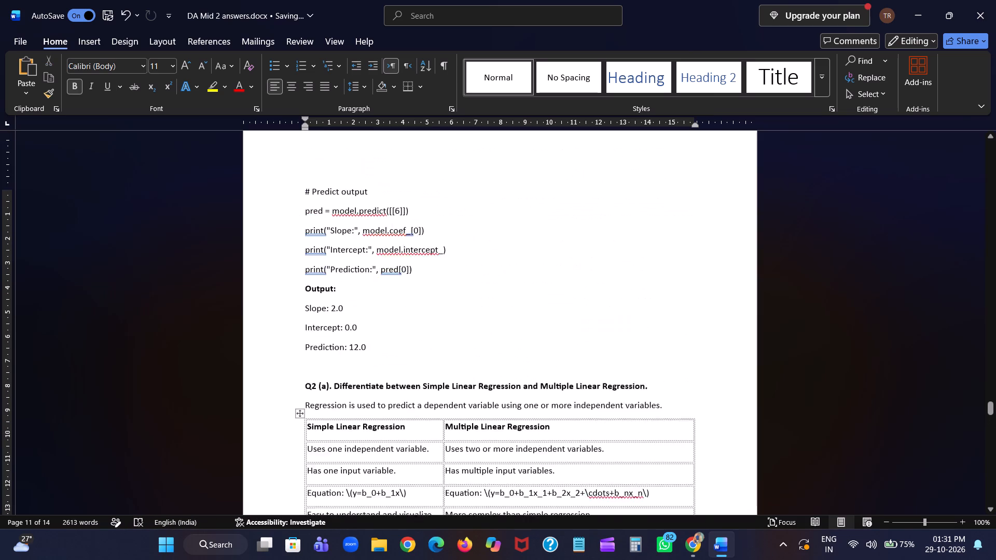
scroll(573, 273, up, 4)
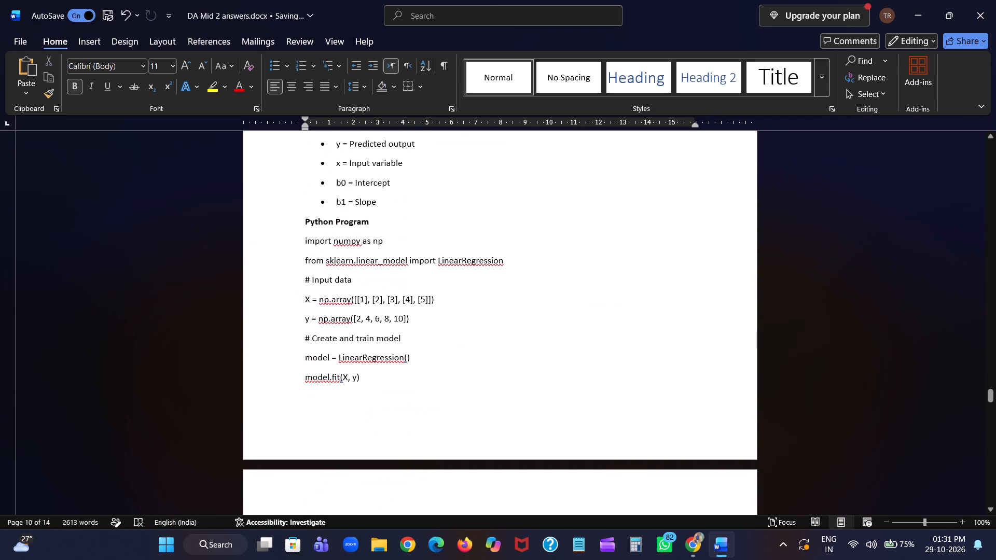
scroll(576, 260, up, 1)
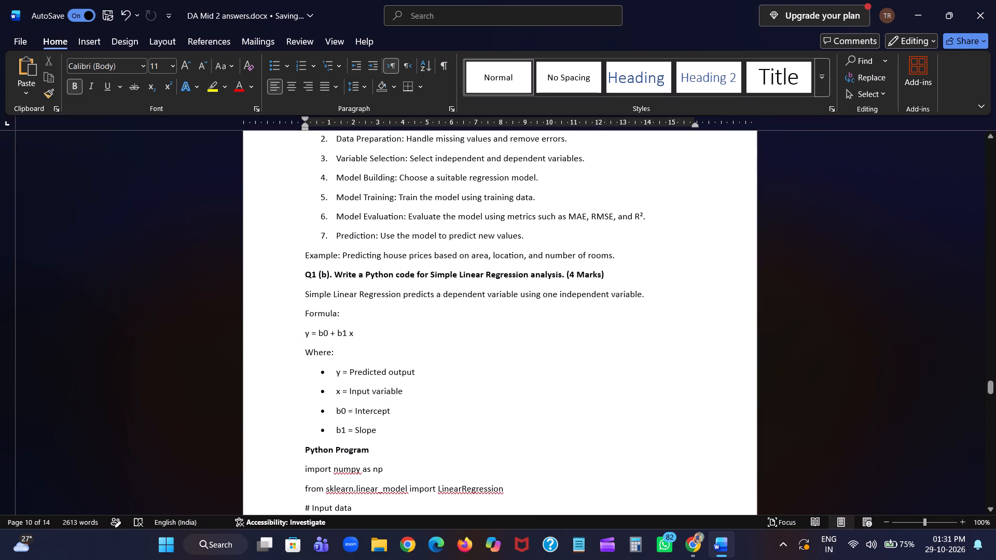
drag(604, 275, 569, 274)
drag(569, 274, 567, 271)
key(BackSpace)
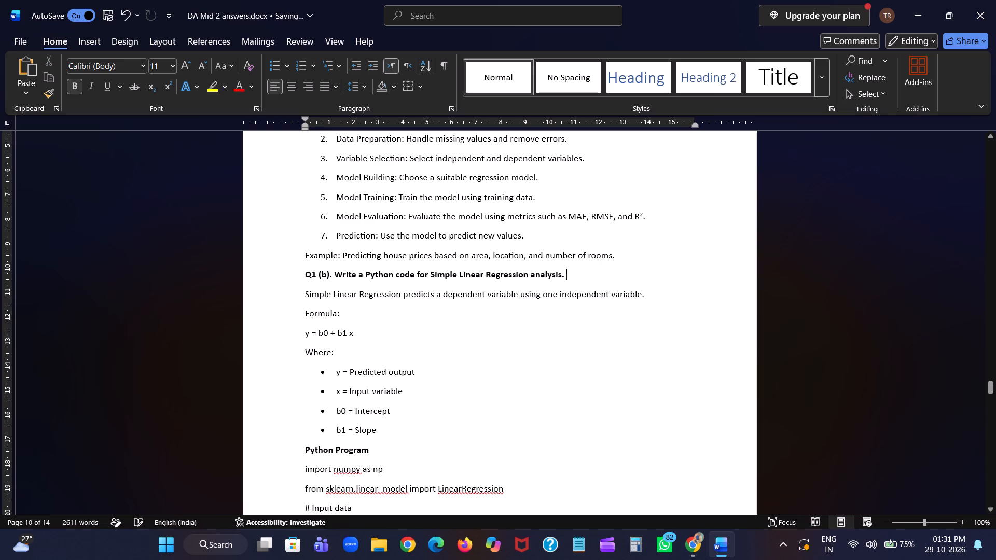
Save the document with the cleaned Module-4 question headings.
scroll(567, 281, up, 2)
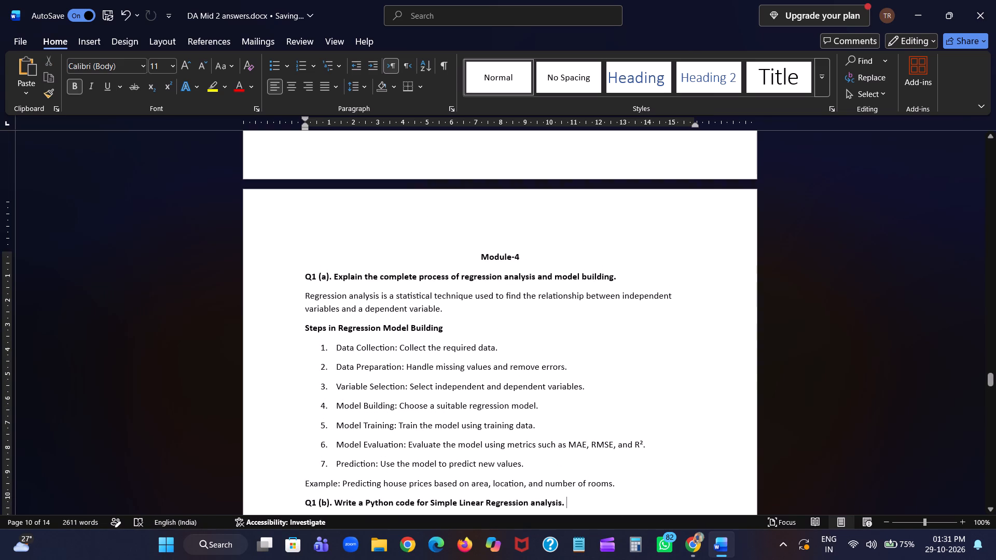
key(ctrl+s)
Review the Module-4 answers from Q1 through Q4 (a), checking the headings, code, tables and formula notation.
scroll(496, 368, down, 3)
scroll(466, 324, down, 2)
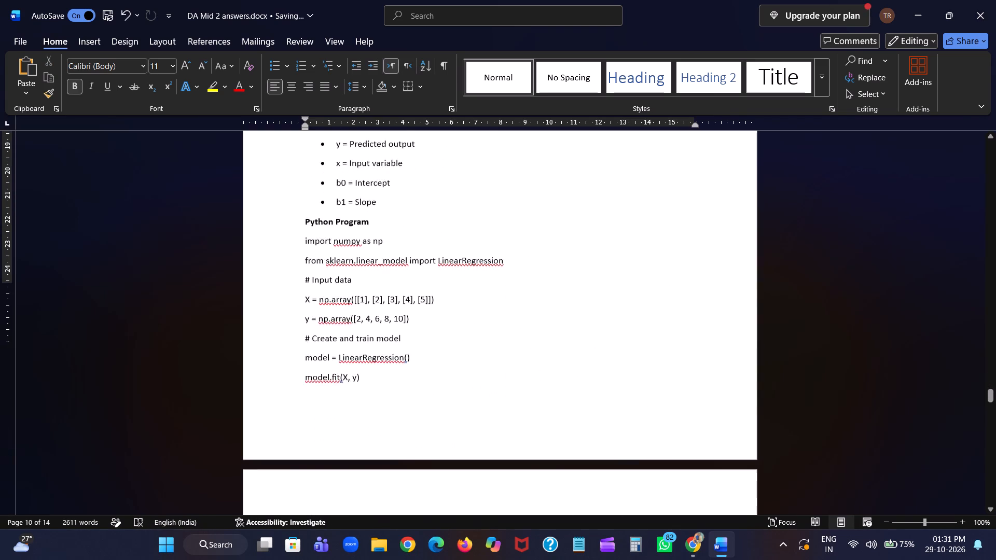
scroll(467, 324, down, 6)
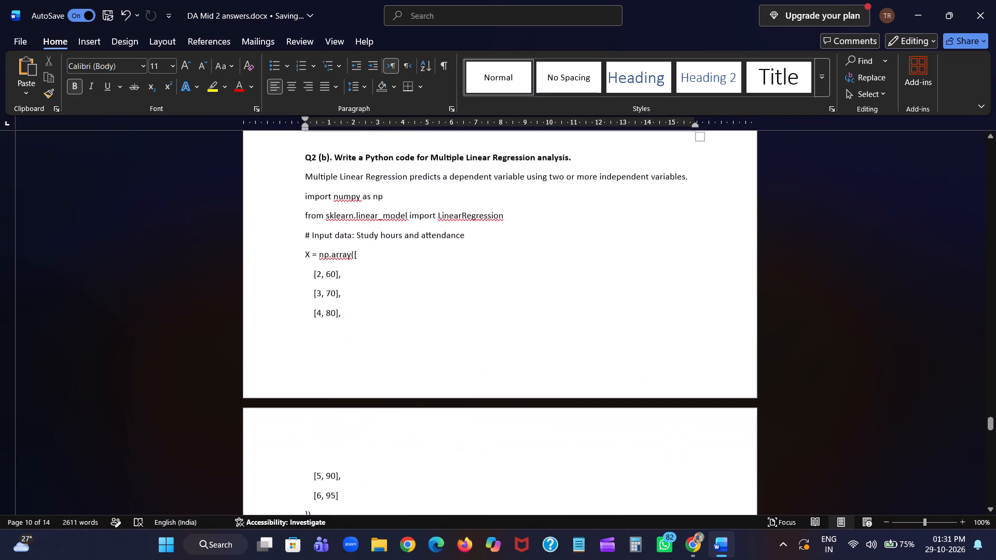
scroll(469, 320, down, 3)
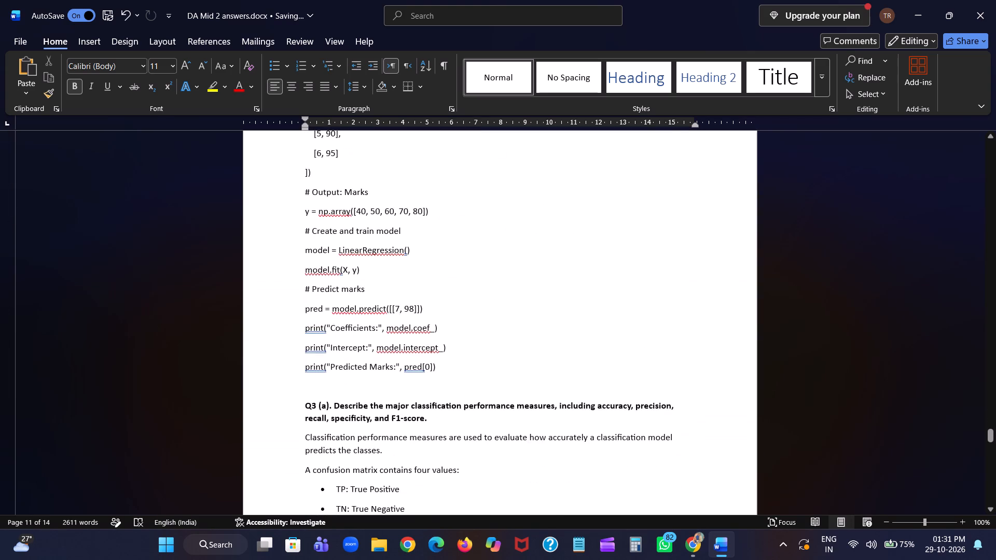
scroll(470, 320, down, 2)
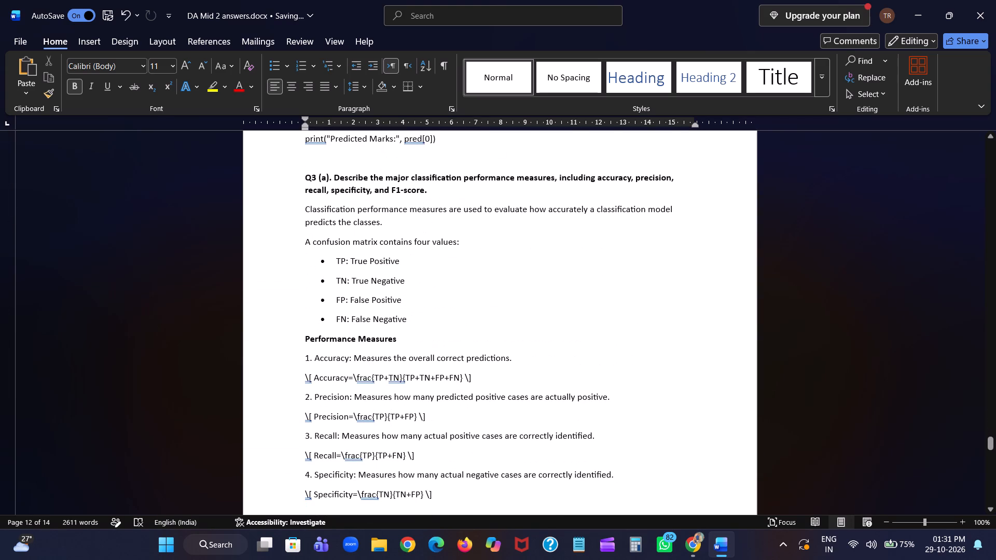
scroll(470, 319, down, 4)
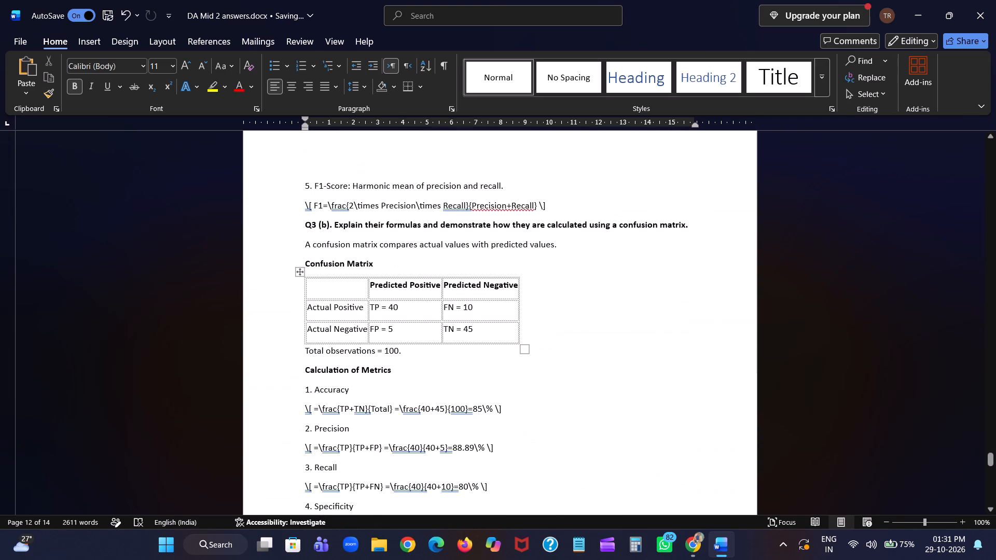
scroll(470, 318, down, 1)
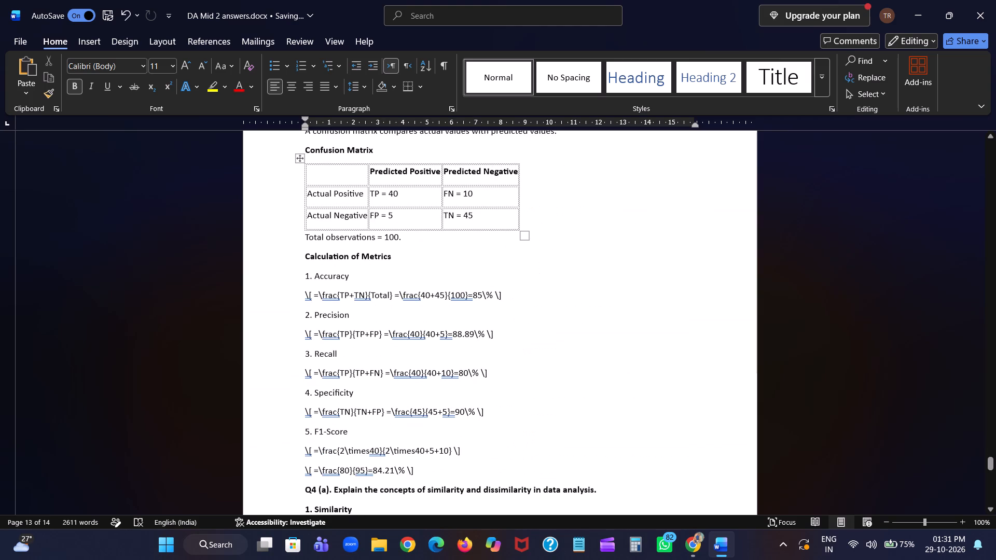
scroll(470, 318, down, 1)
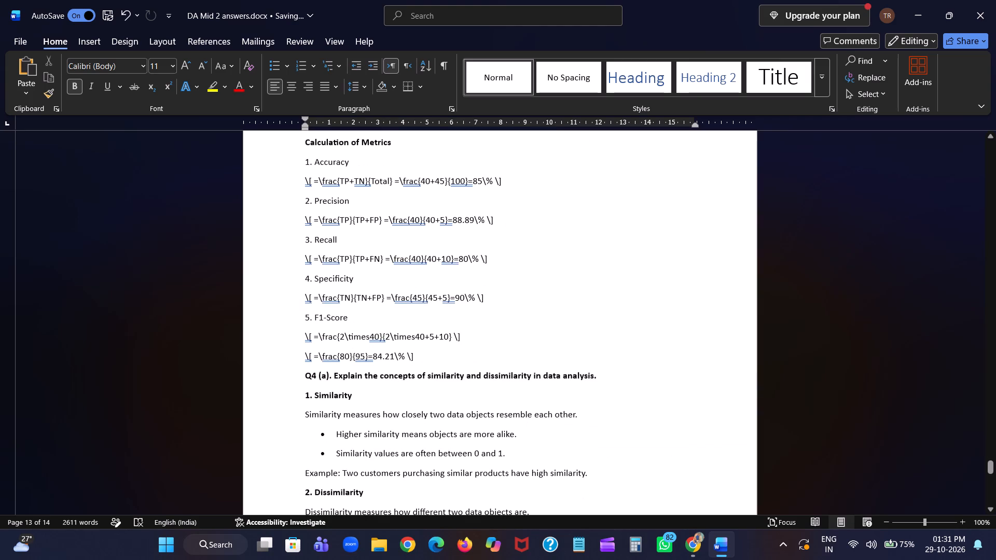
scroll(472, 313, down, 1)
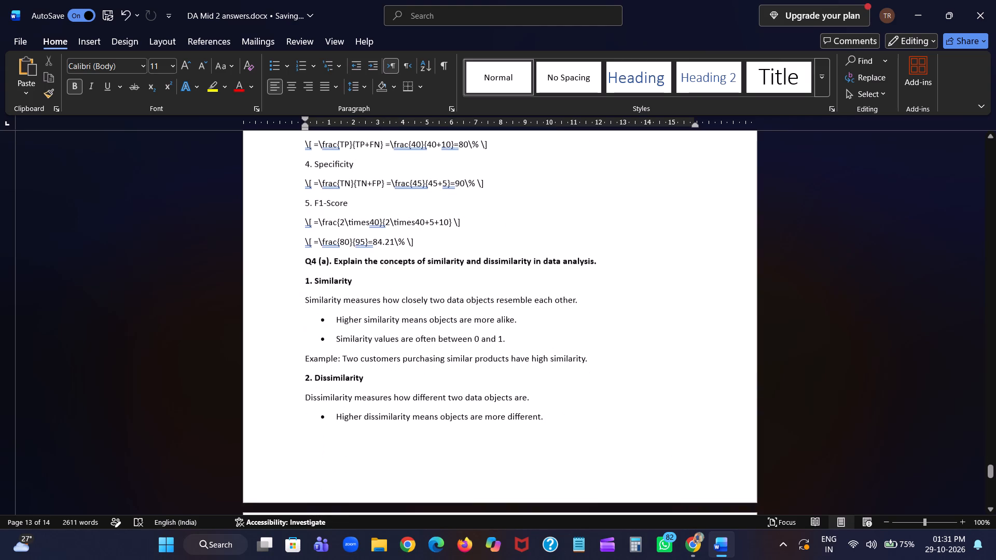
scroll(472, 313, down, 1)
scroll(472, 313, up, 1)
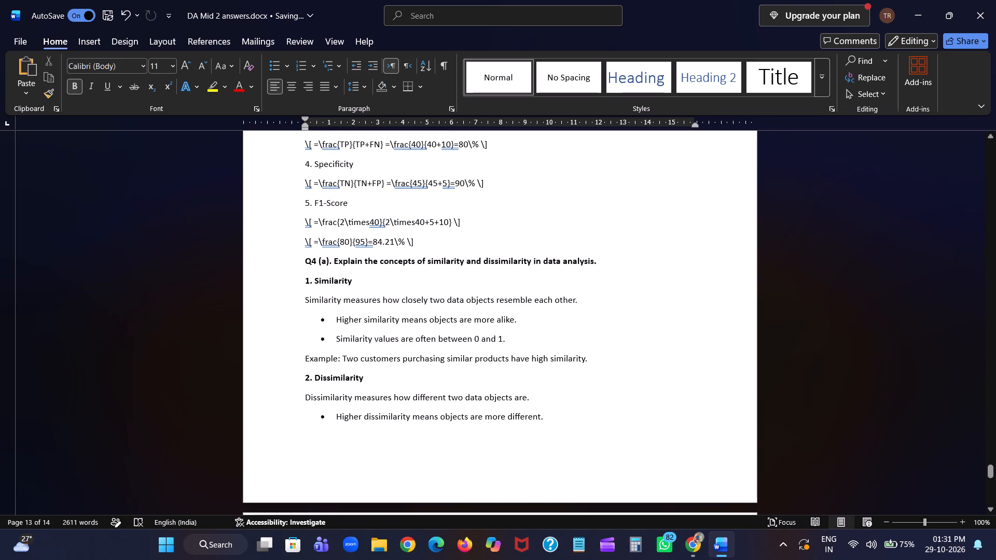
Review the rest of the Q4 (a) answer and the Q4 (b) comparison table and formulas to the document's end.
scroll(429, 298, down, 1)
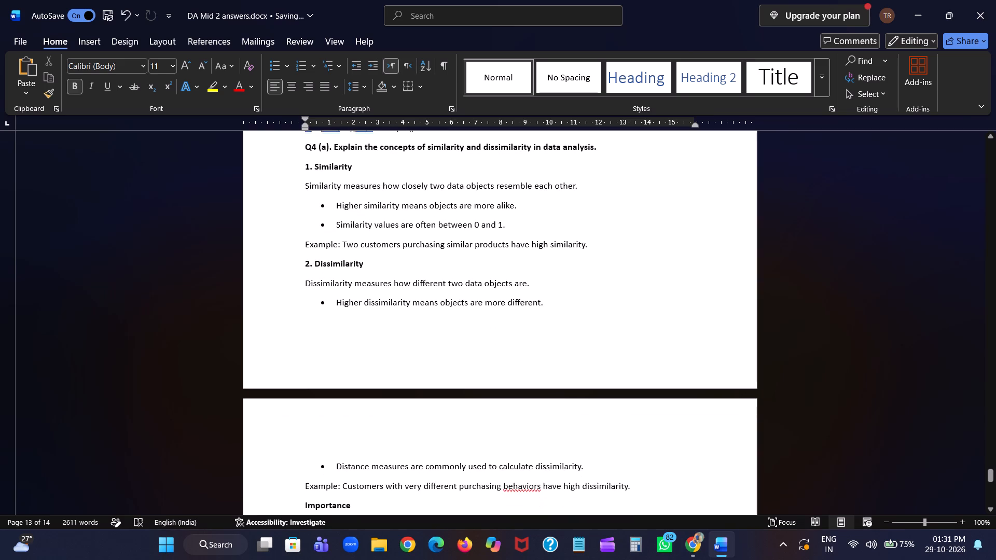
scroll(428, 298, down, 1)
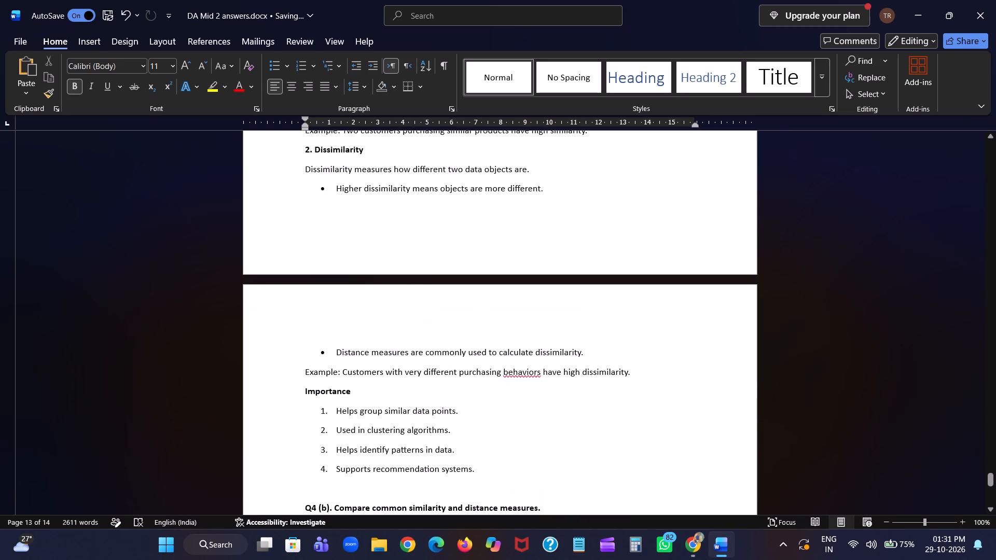
scroll(428, 298, down, 1)
scroll(455, 352, down, 1)
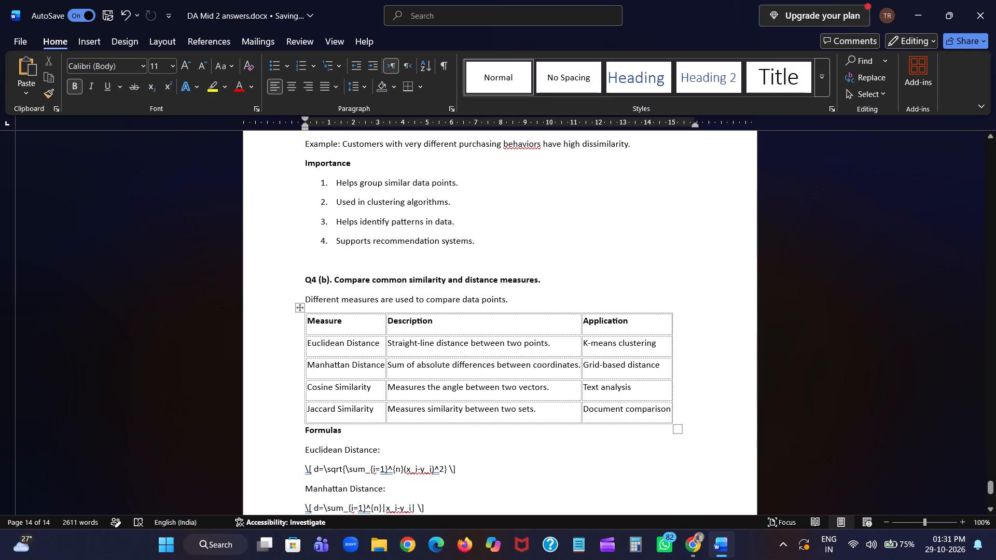
scroll(460, 319, down, 1)
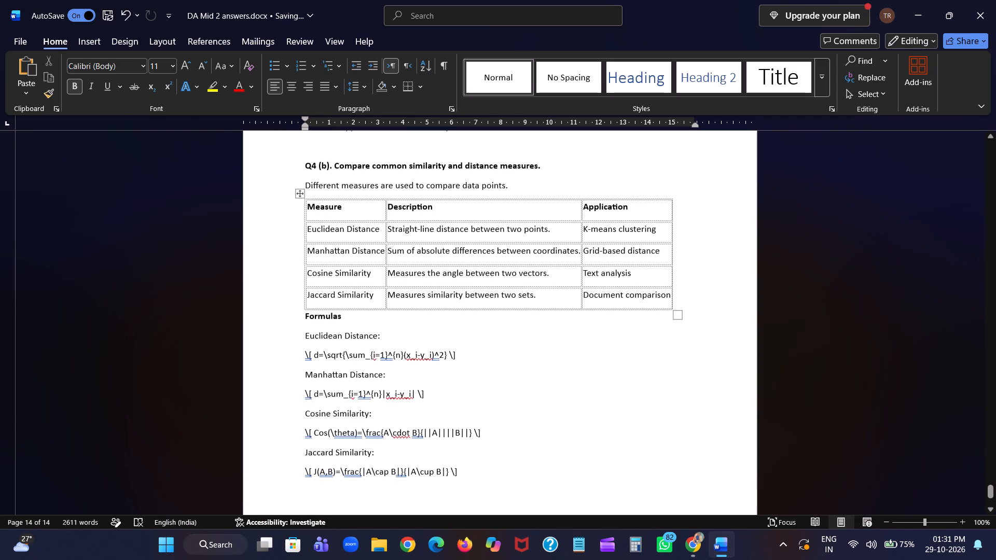
scroll(449, 319, down, 1)
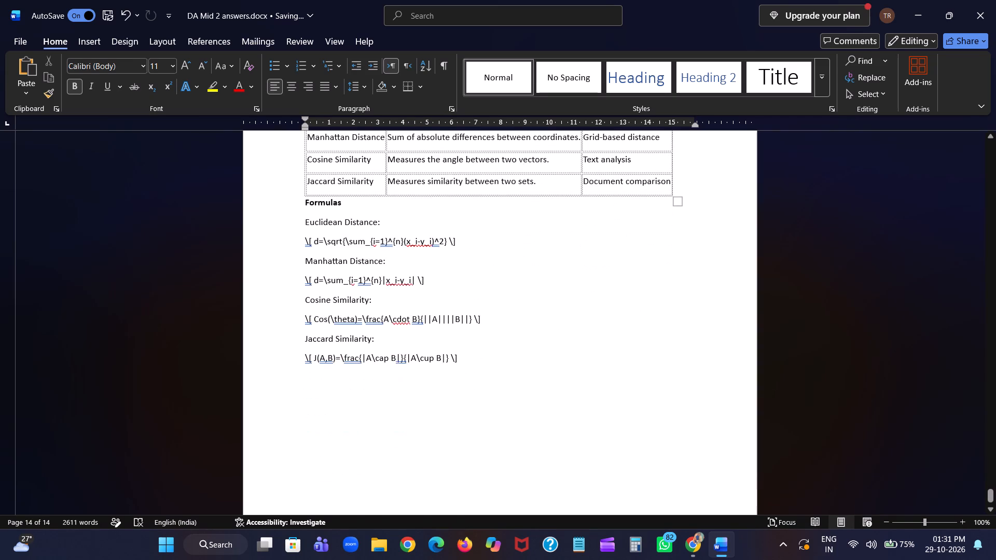
scroll(449, 320, down, 2)
scroll(436, 329, up, 1)
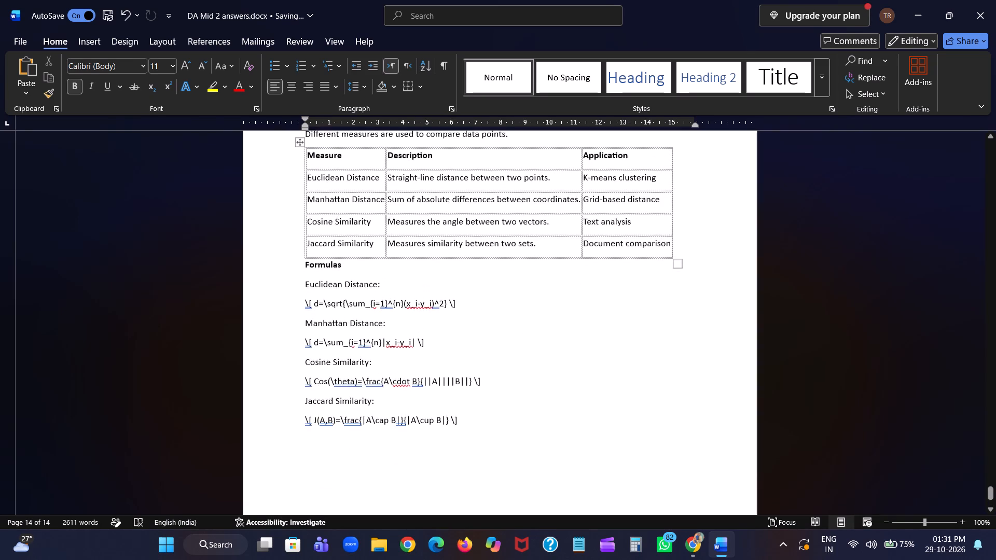
scroll(436, 329, up, 1)
scroll(437, 330, down, 1)
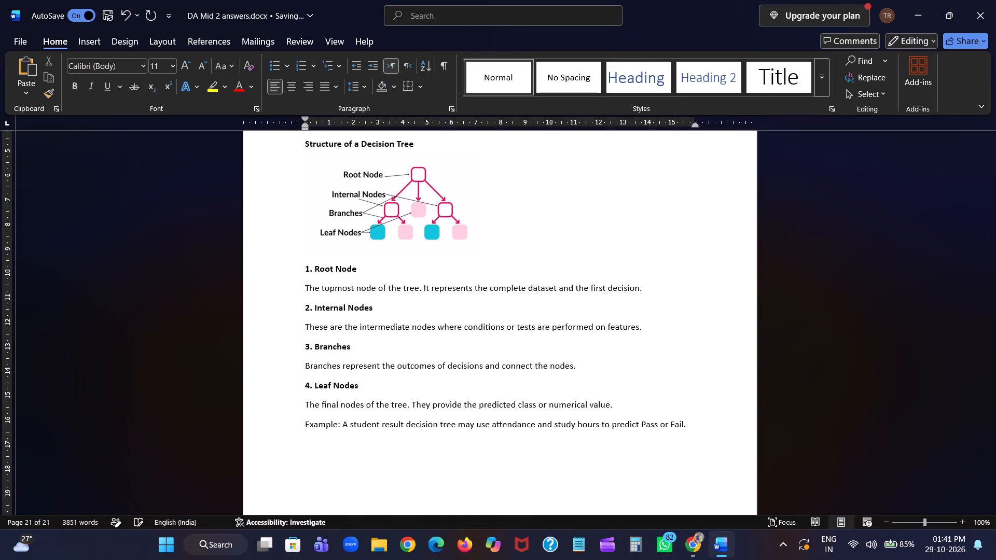
key(ctrl+v)
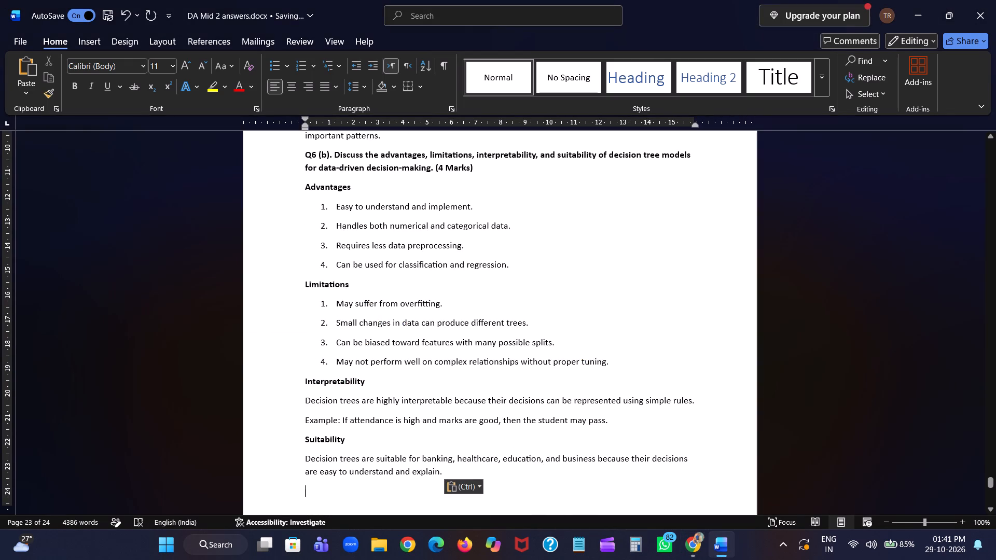
Delete the "(4 Marks)" label from the Q5 (a) question heading.
scroll(458, 358, up, 1)
scroll(522, 289, up, 2)
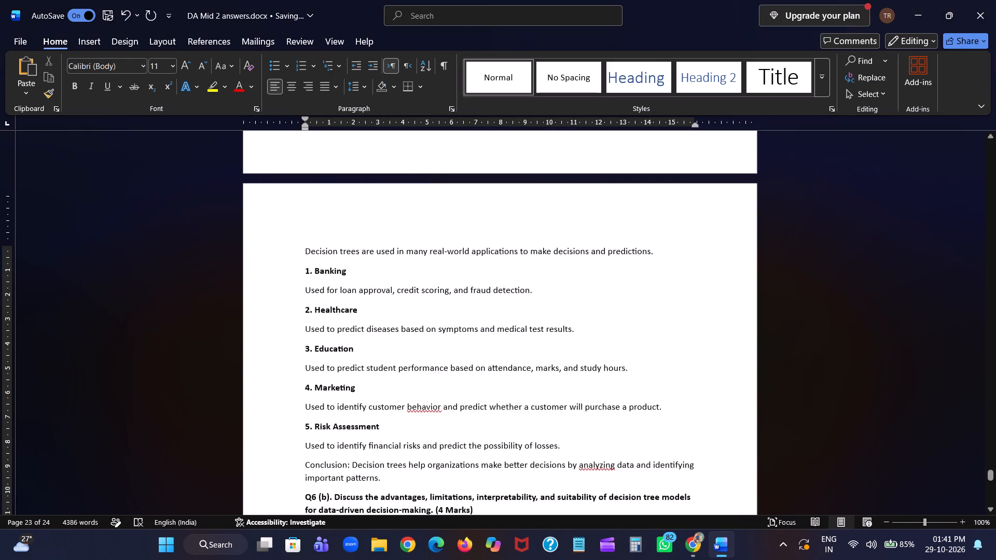
scroll(521, 290, up, 8)
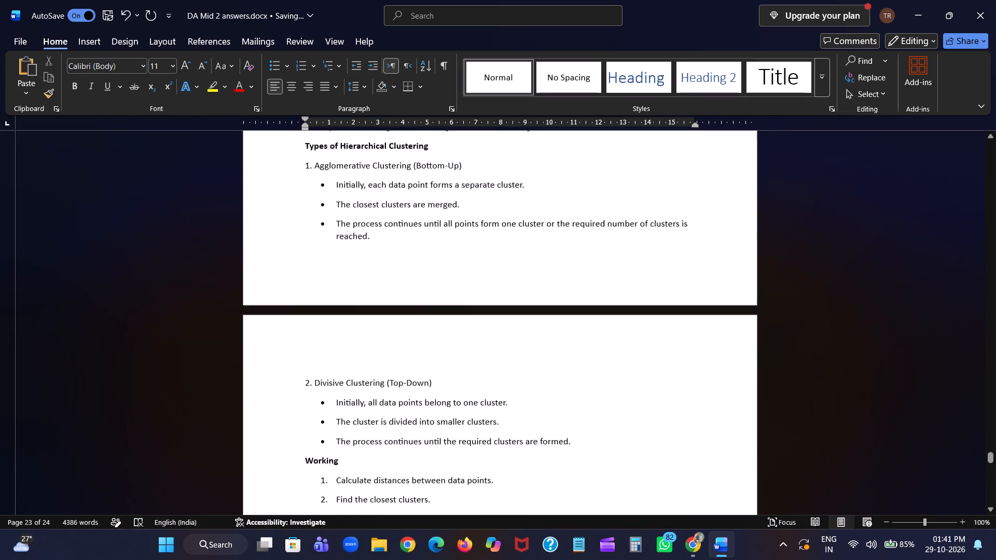
scroll(525, 272, up, 3)
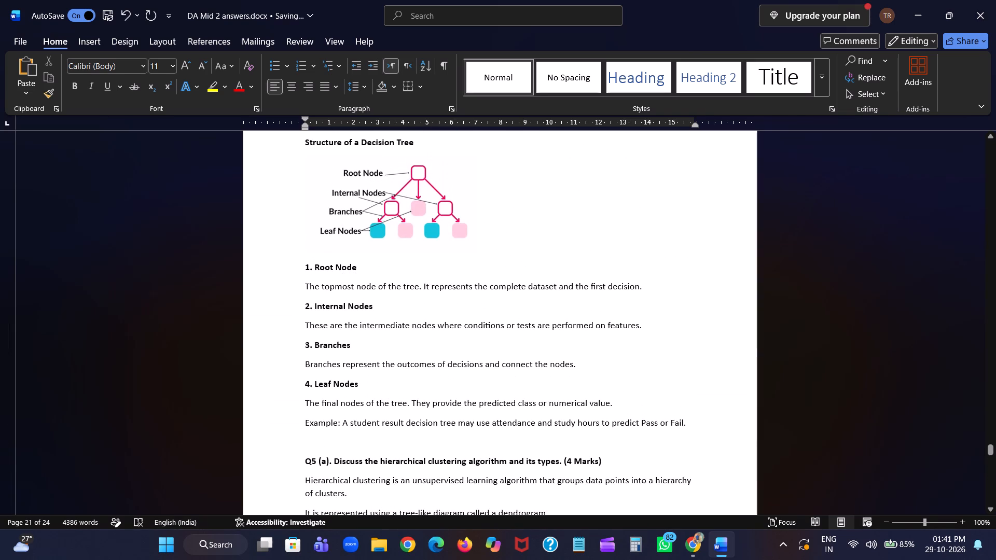
drag(609, 463, 564, 458)
key(BackSpace)
Make the "1. Agglomerative Clustering (Bottom-Up)" and "2. Divisive Clustering (Top-Down)" headings in Q5 (a) bold.
scroll(500, 469, down, 2)
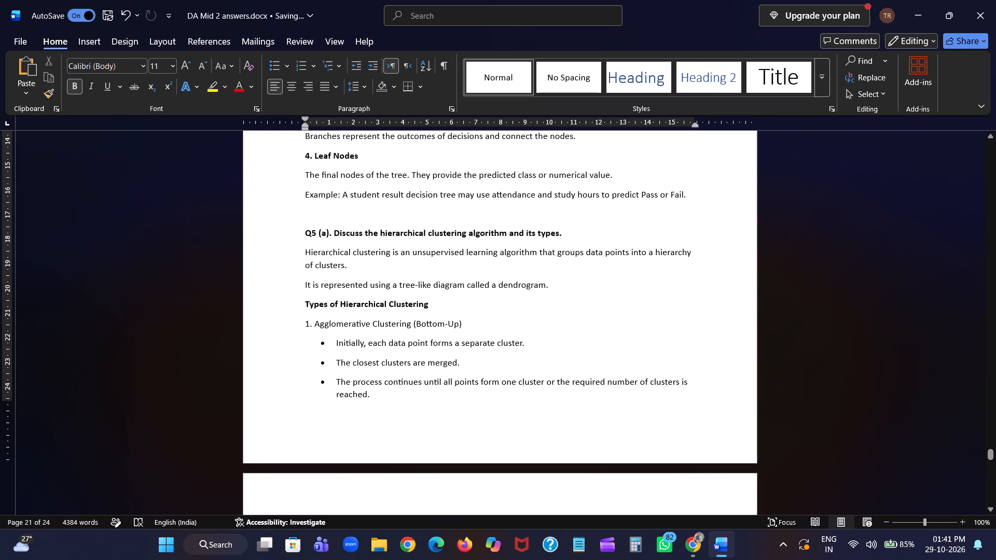
scroll(482, 381, down, 1)
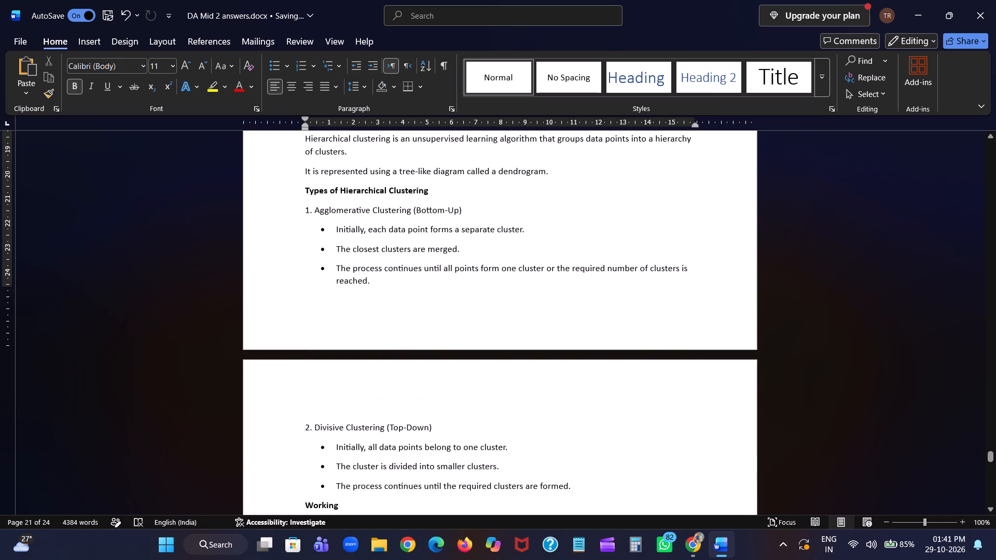
scroll(480, 362, down, 1)
scroll(417, 328, up, 1)
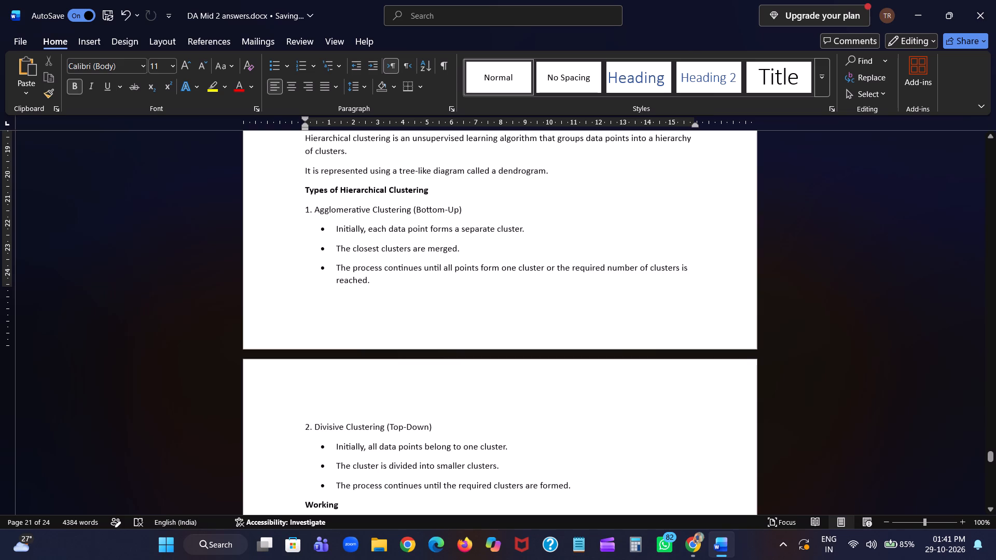
drag(468, 210, 331, 211)
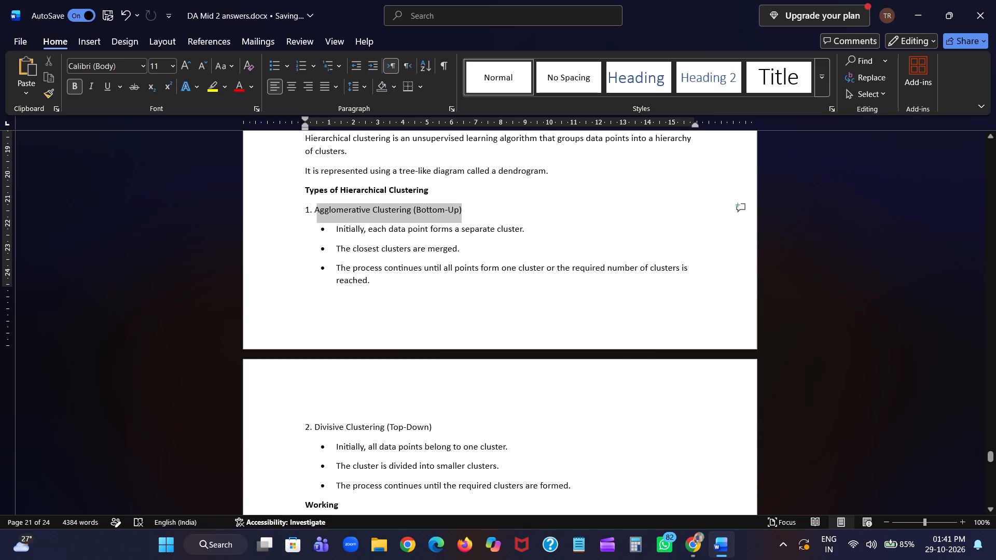
drag(331, 211, 304, 211)
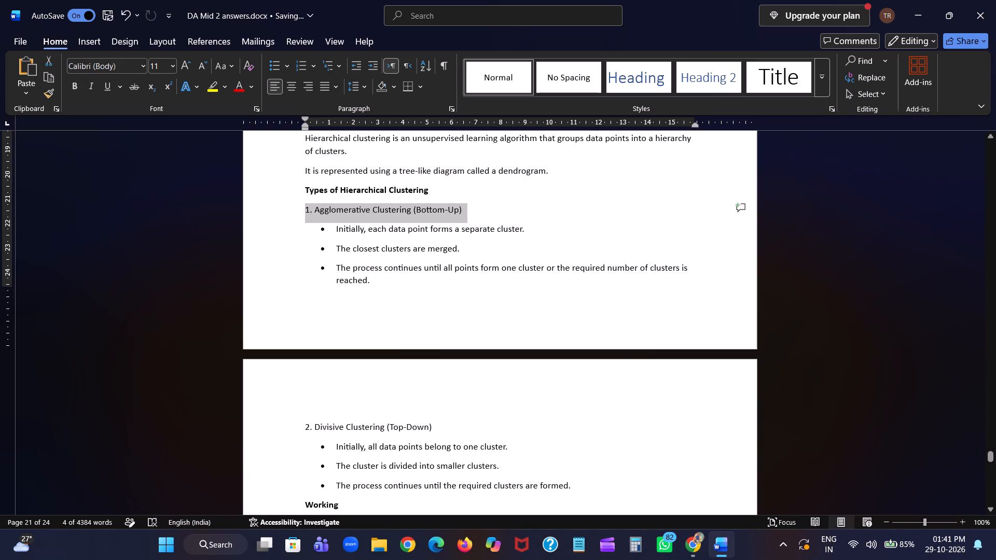
key(ctrl+b)
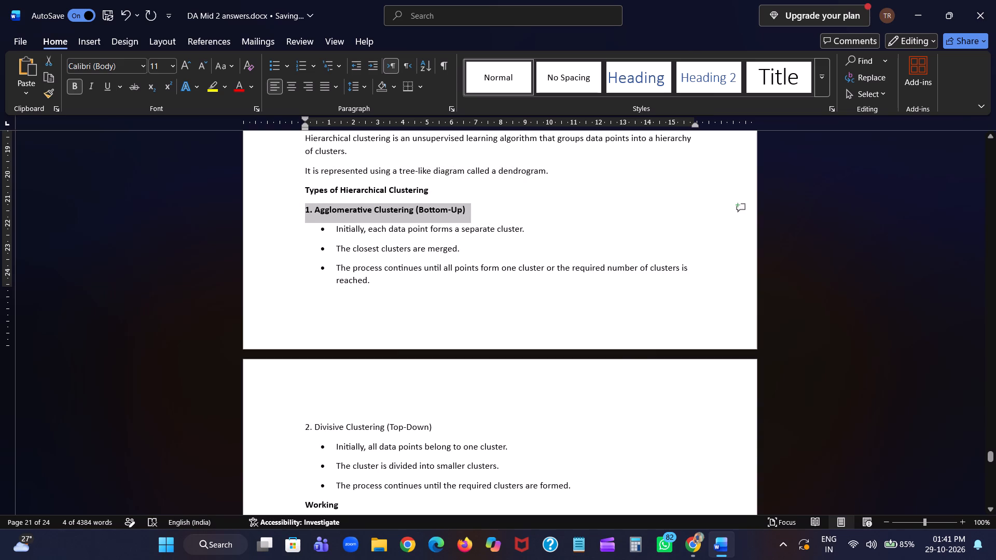
drag(451, 424, 276, 415)
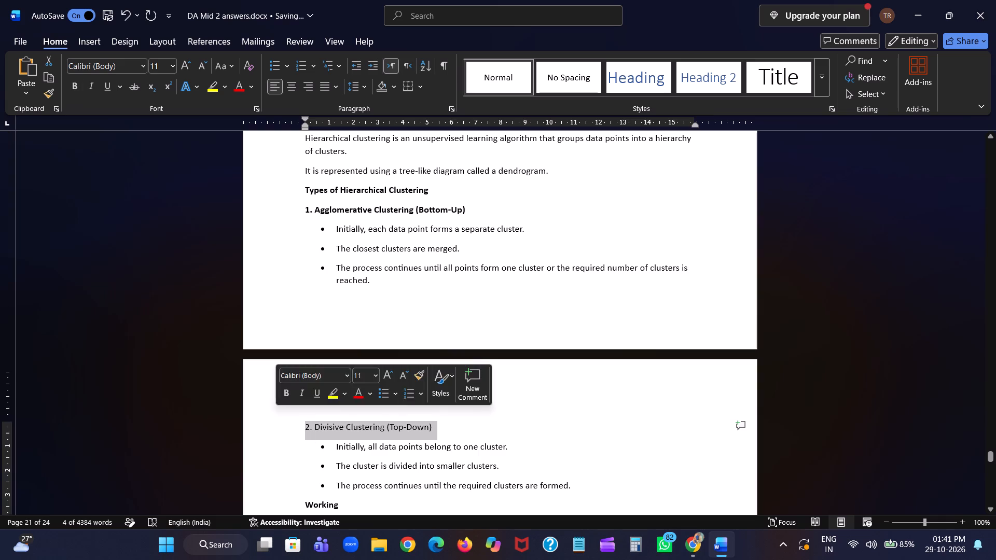
key(ctrl+b)
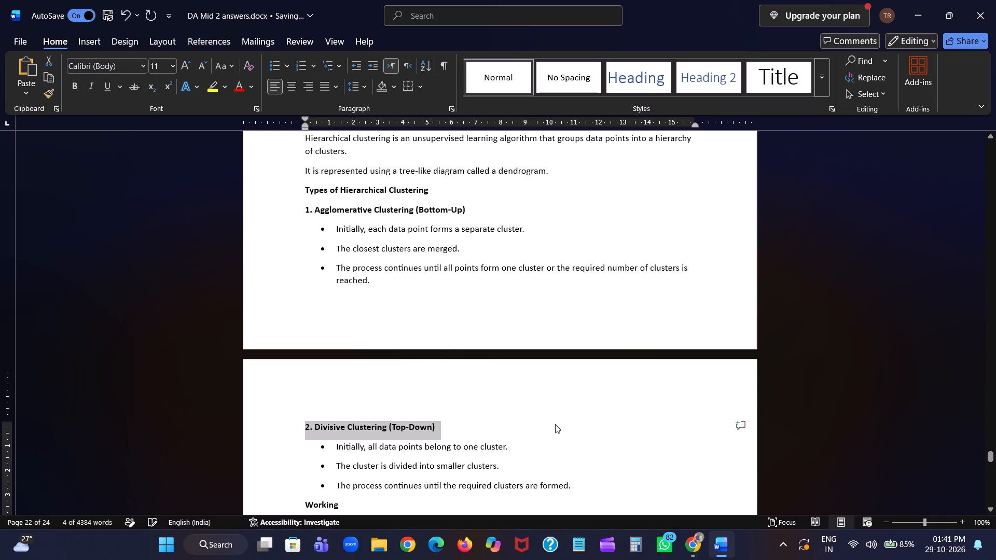
Delete the conclusion paragraph of Q5 (a) and the "(4 Marks)" label from the Q5 (b) question heading.
scroll(460, 384, down, 2)
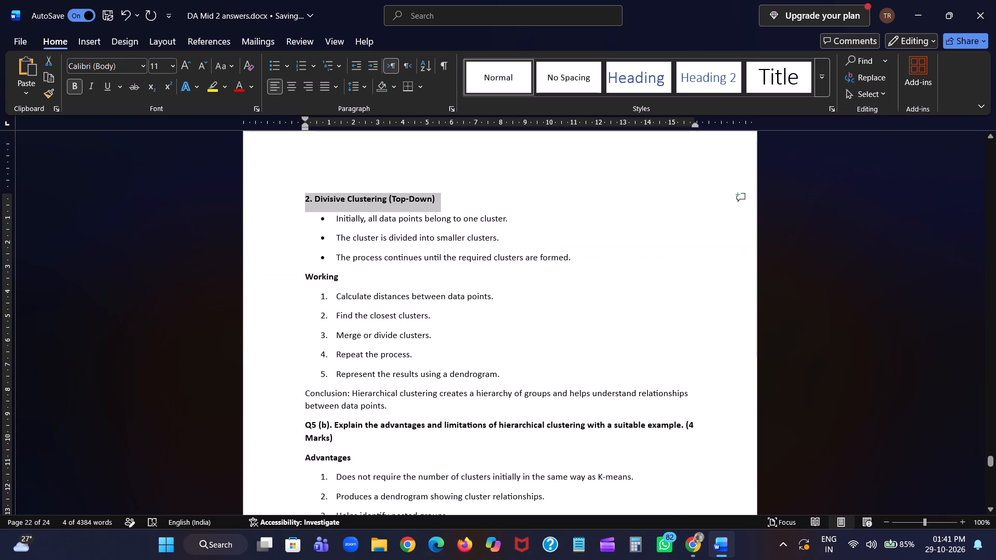
scroll(465, 367, down, 1)
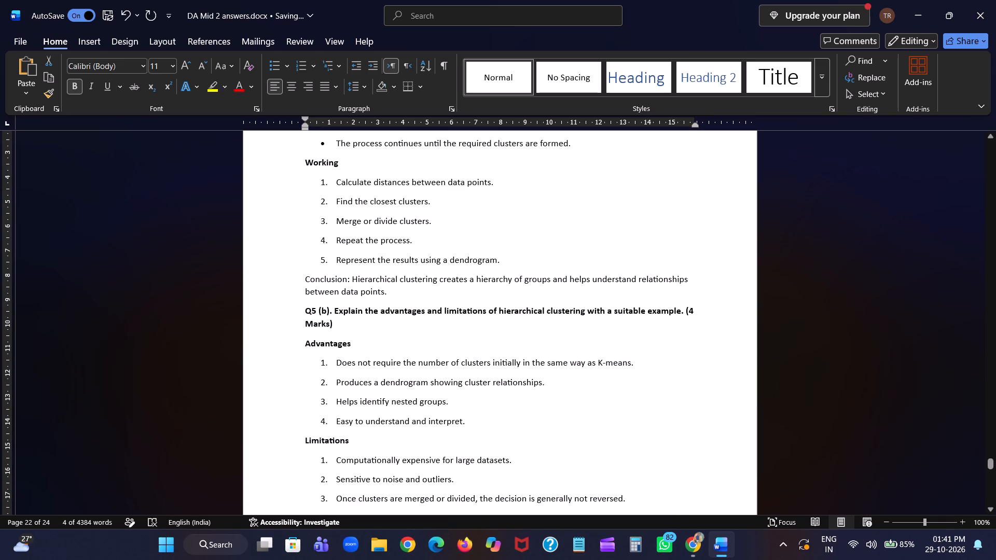
drag(395, 294, 310, 278)
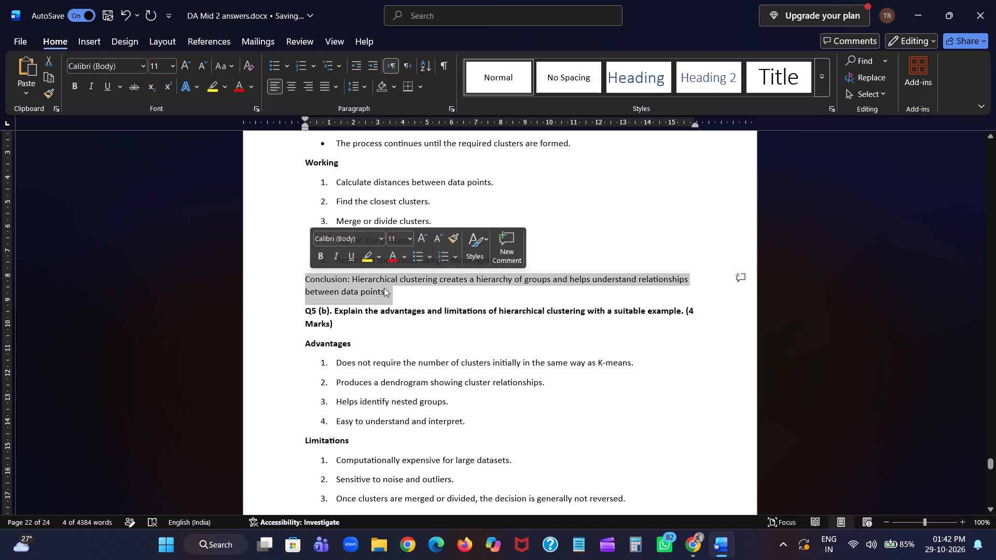
key(BackSpace)
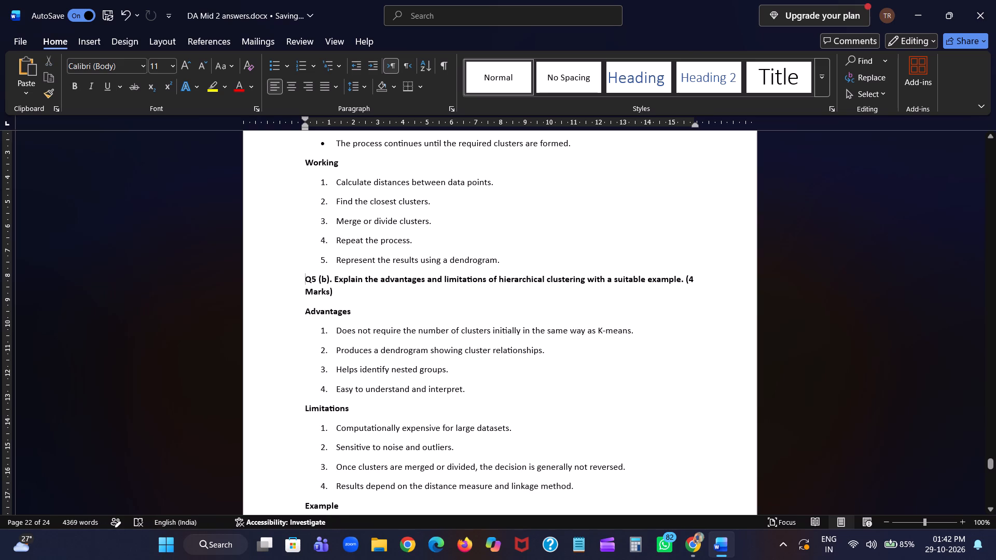
drag(337, 292, 683, 280)
key(BackSpace)
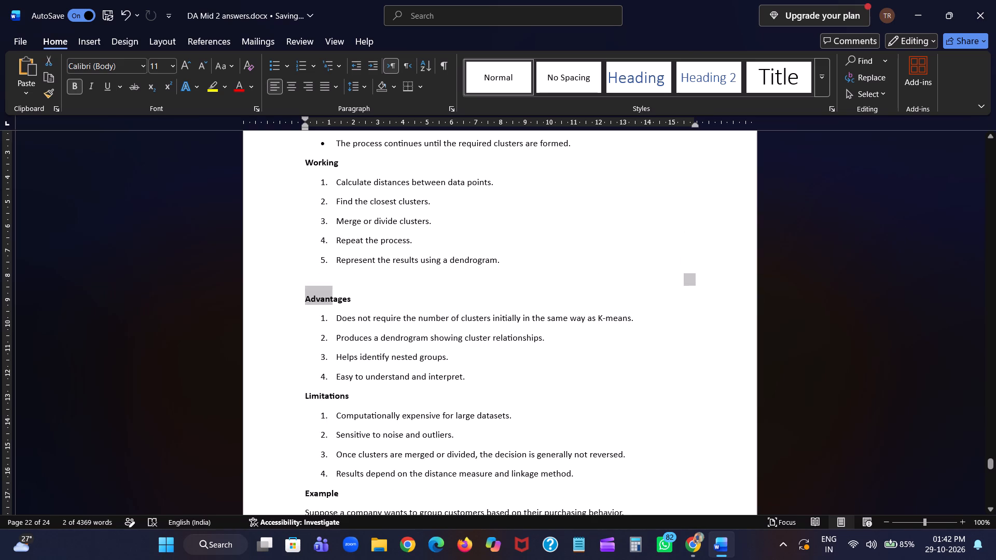
Delete the conclusion paragraph of Q5 (b) and the "(4 Marks)" label from the Q6 (a) question heading.
scroll(446, 400, down, 1)
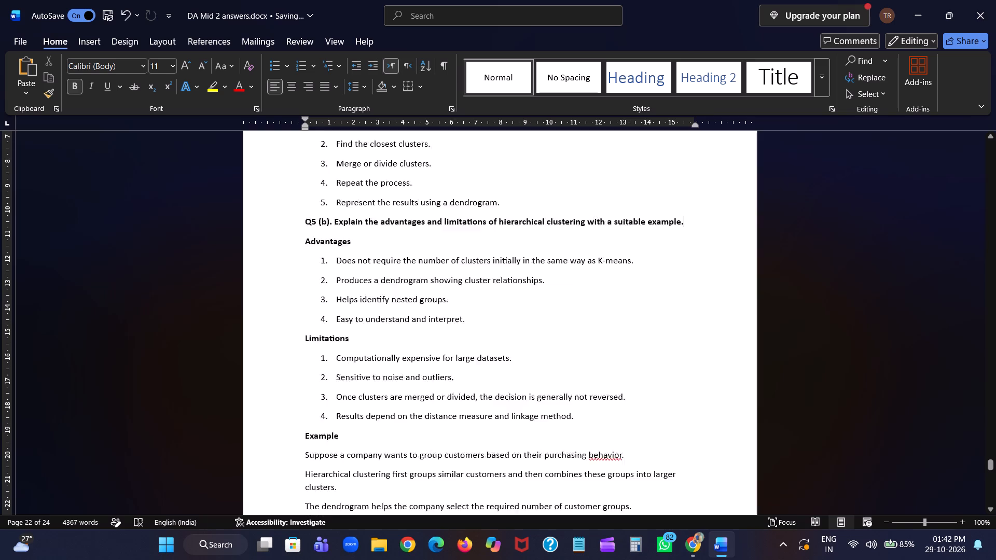
scroll(446, 400, down, 1)
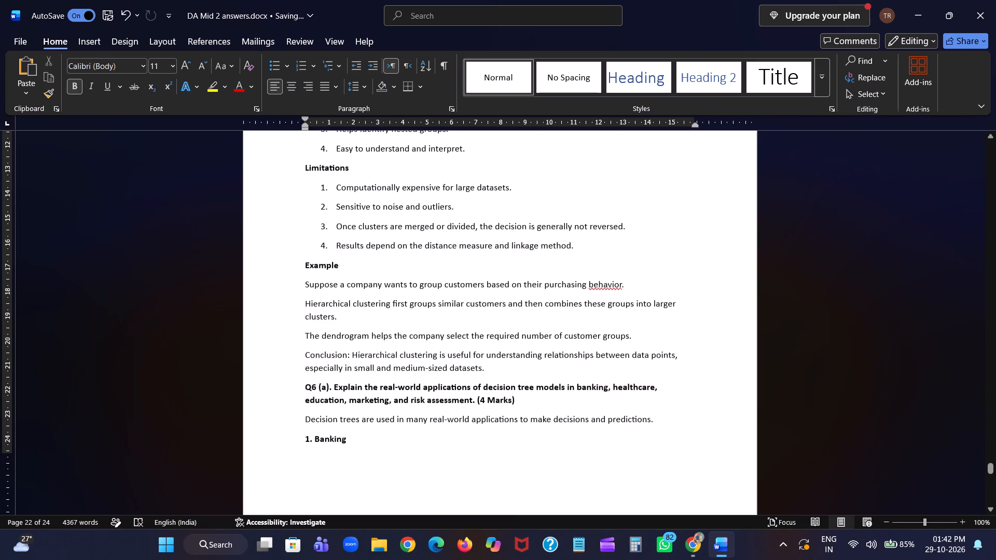
drag(499, 372, 309, 352)
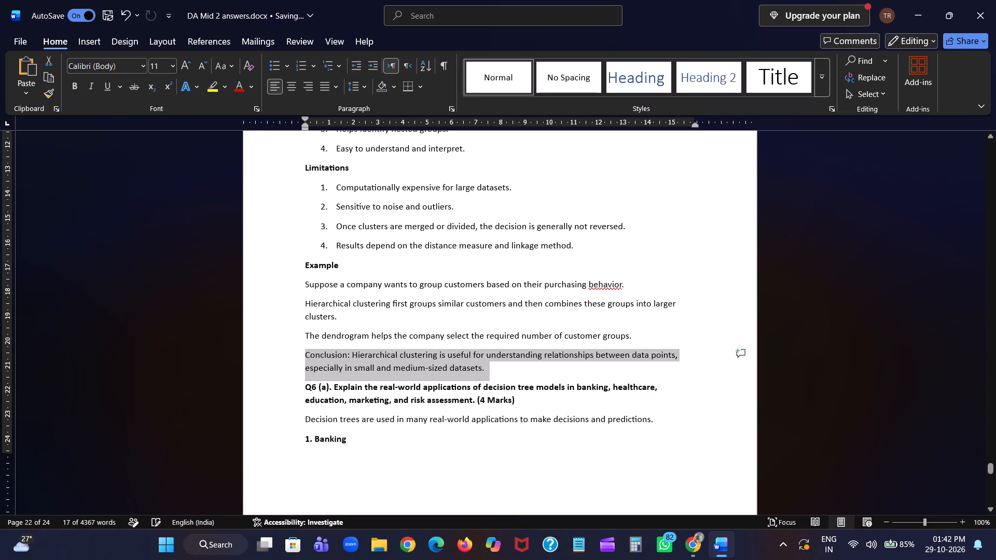
key(BackSpace)
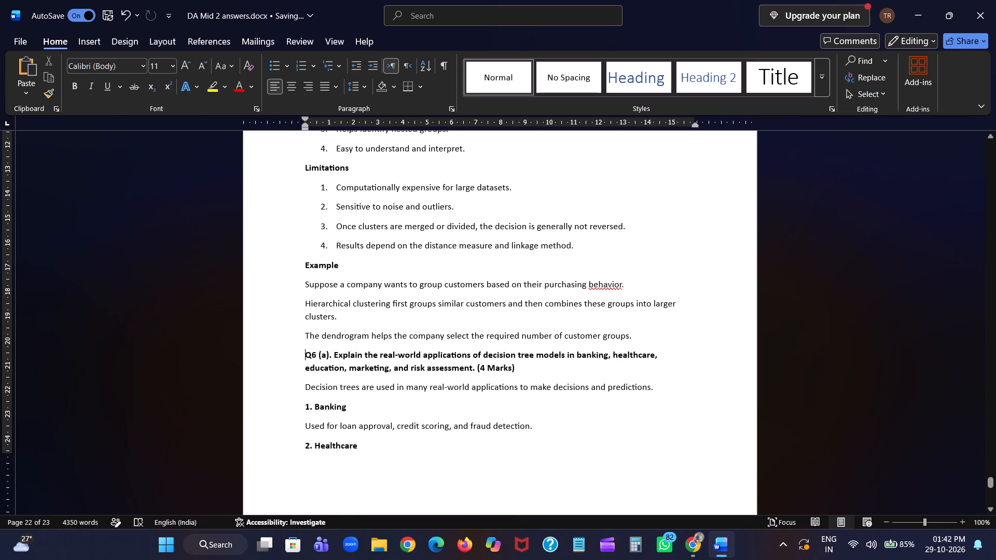
drag(545, 371, 477, 370)
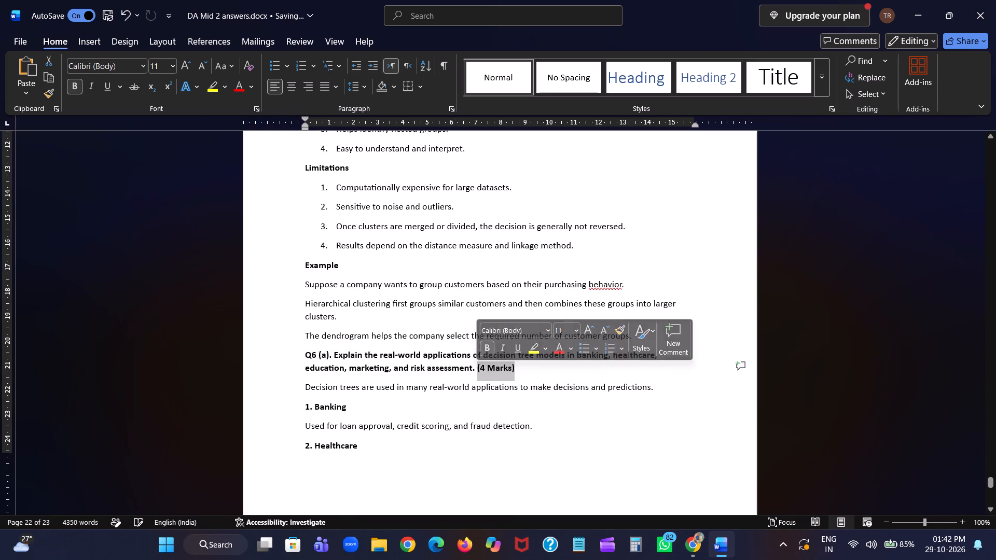
key(BackSpace)
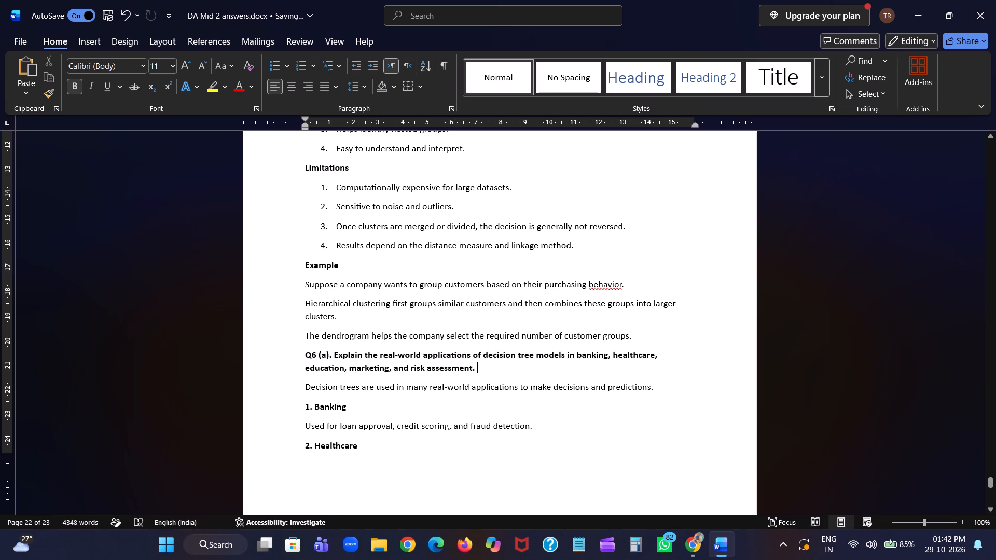
In the Q6 (a) answer, merge the "1. Banking" and "2. Healthcare" headings with their descriptions on one line, separated by a colon and space.
scroll(507, 391, down, 1)
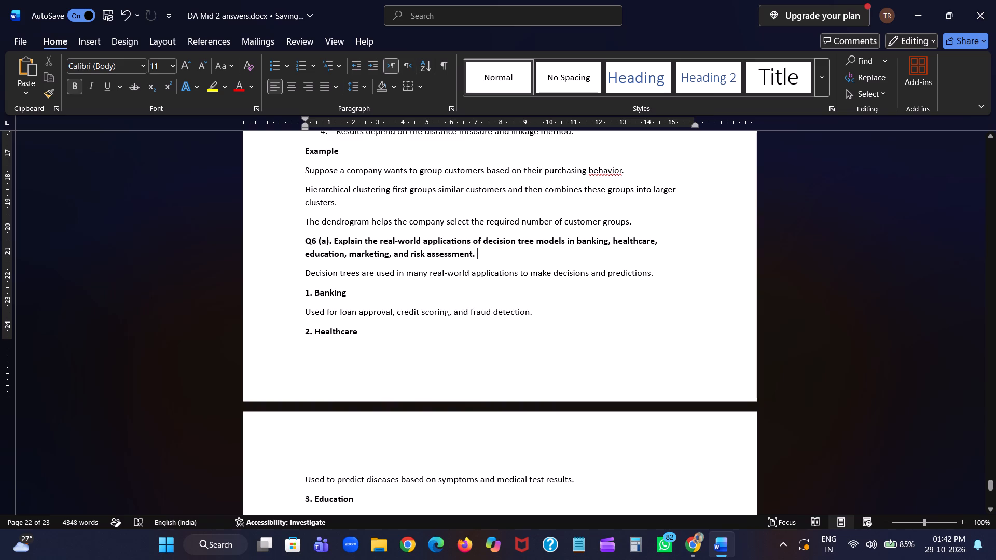
scroll(401, 403, down, 1)
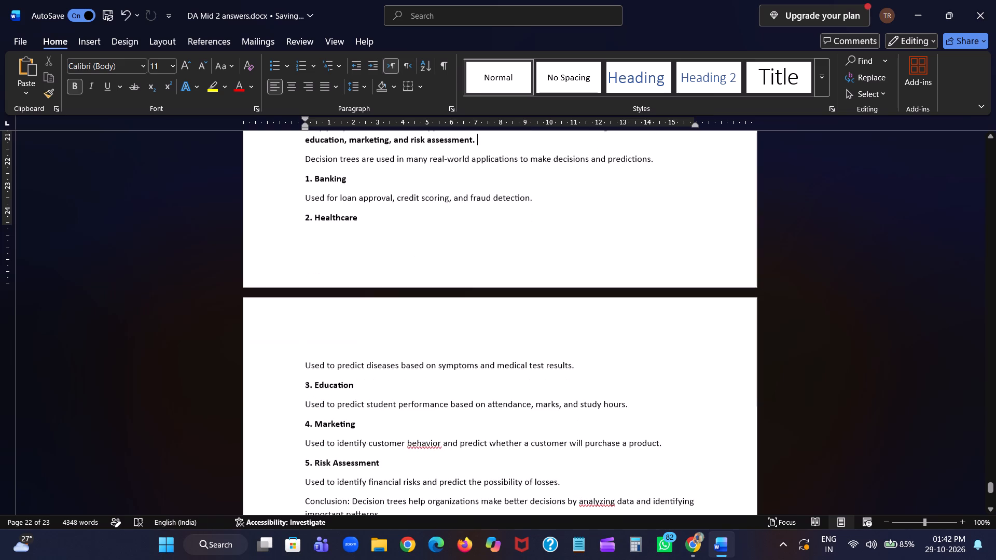
click(305, 195)
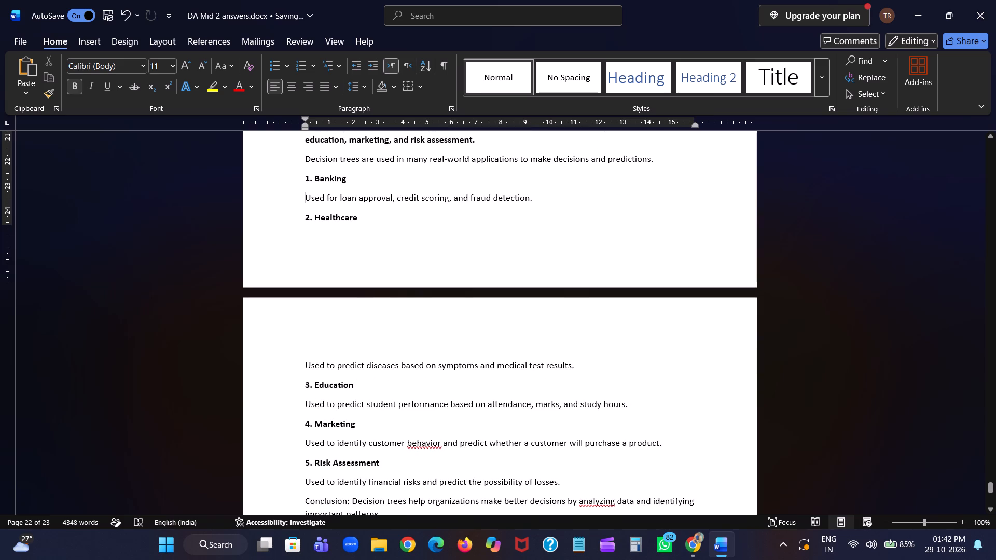
key(BackSpace)
text(:)
key(space)
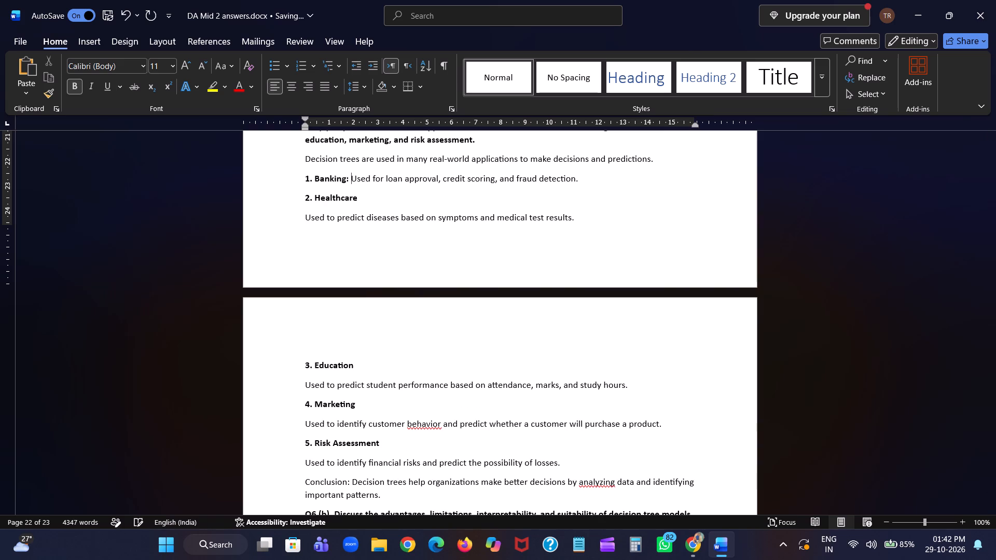
click(301, 216)
key(BackSpace)
key(shift+colon)
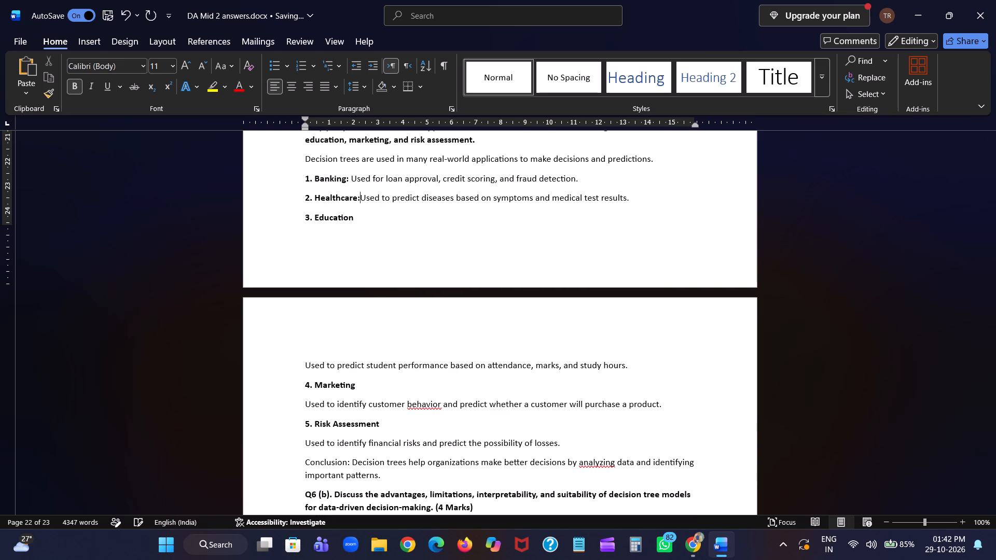
key(space)
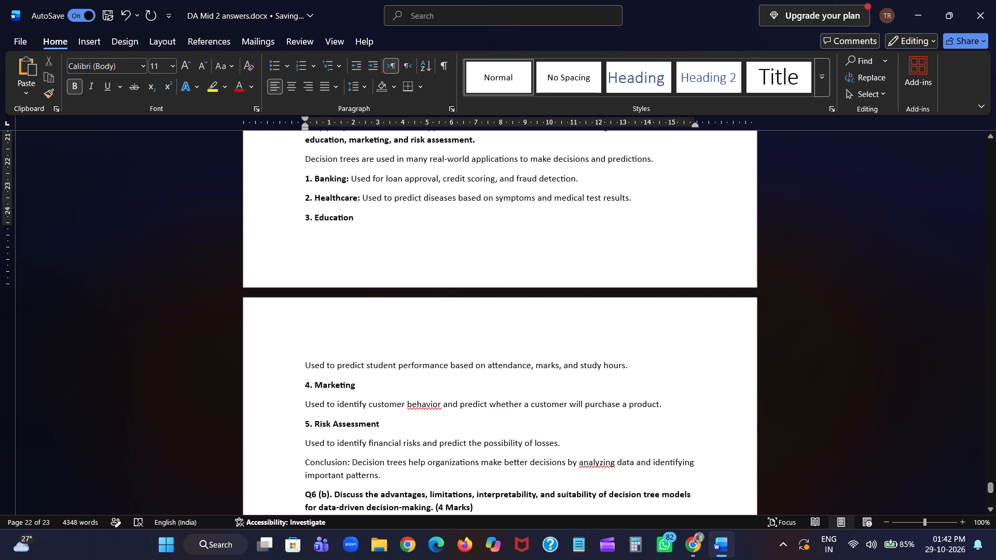
Merge the "3. Education", "4. Marketing" and "5. Risk Assessment" headings with their descriptions on one line each, separated by a colon and space.
click(306, 369)
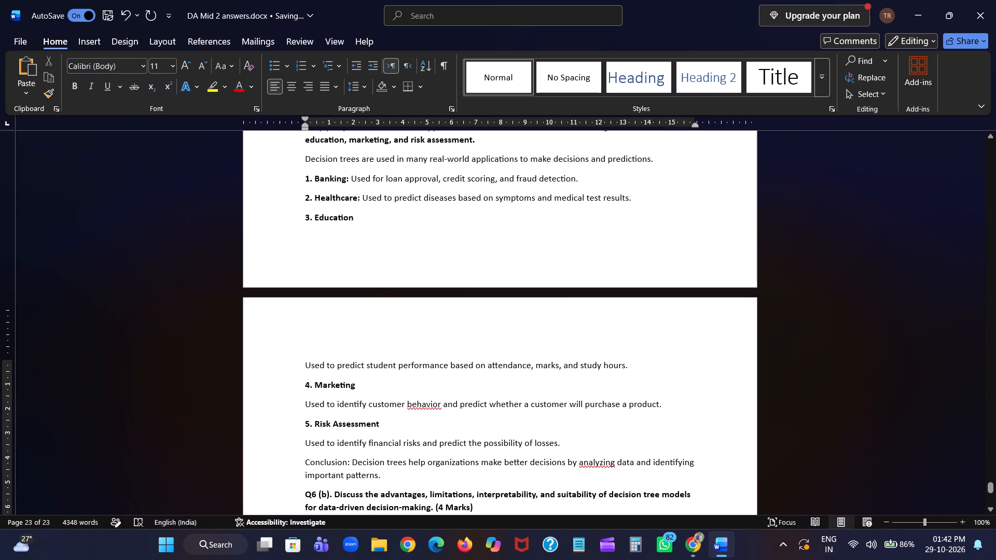
key(BackSpace)
text(:)
key(space)
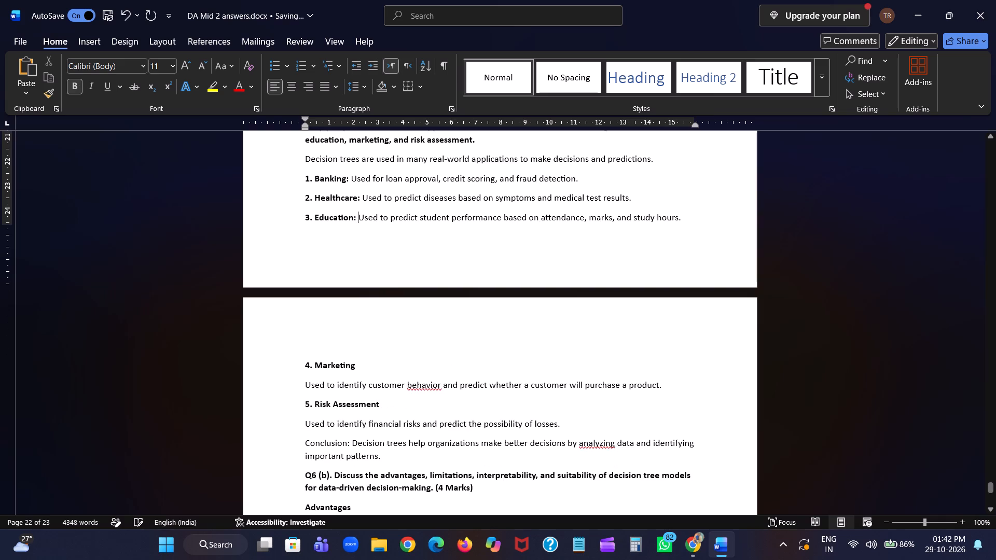
click(307, 384)
key(BackSpace)
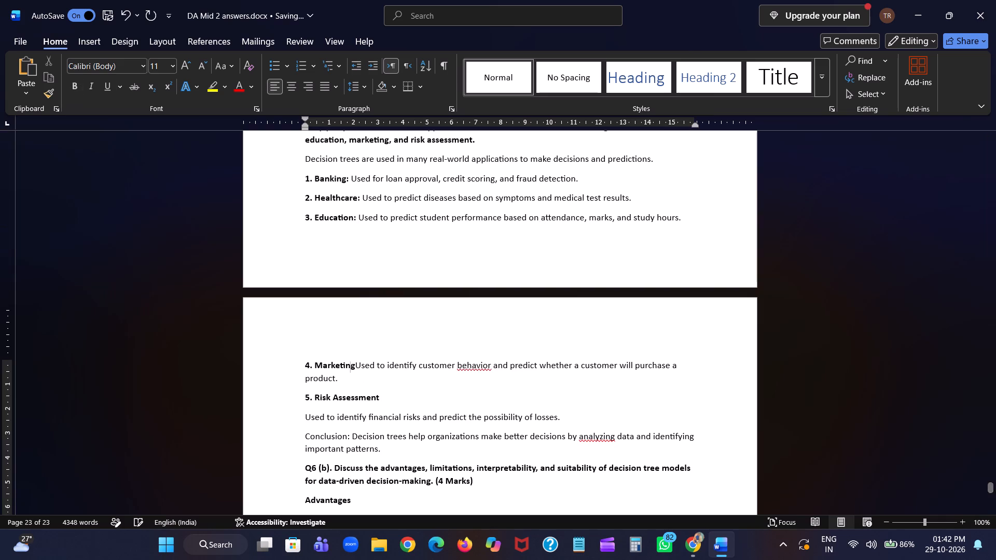
text(:)
key(space)
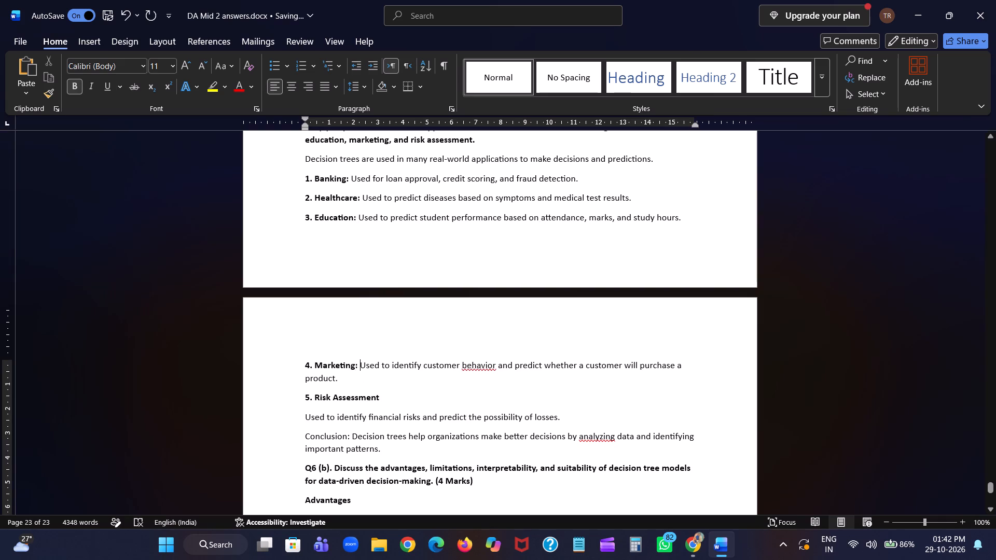
click(308, 419)
key(BackSpace)
text(:)
key(space)
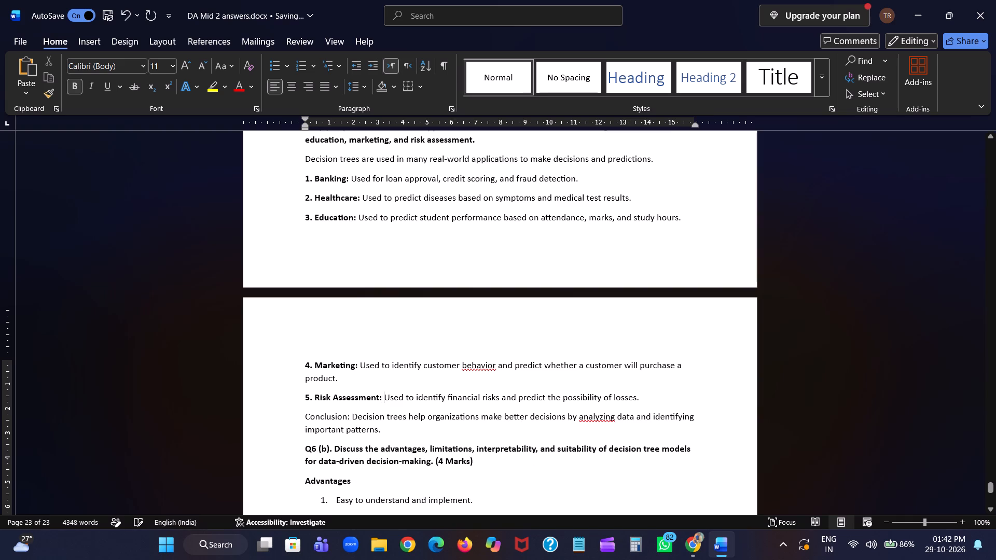
Delete the conclusion paragraph of Q6 (a) and the "(4 Marks)" label from the Q6 (b) question heading.
drag(391, 433, 310, 413)
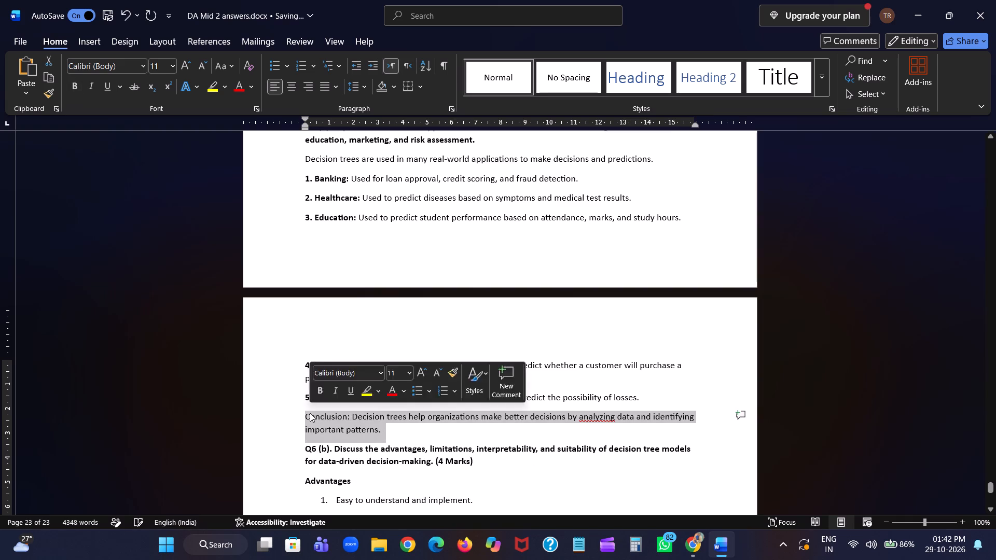
key(BackSpace)
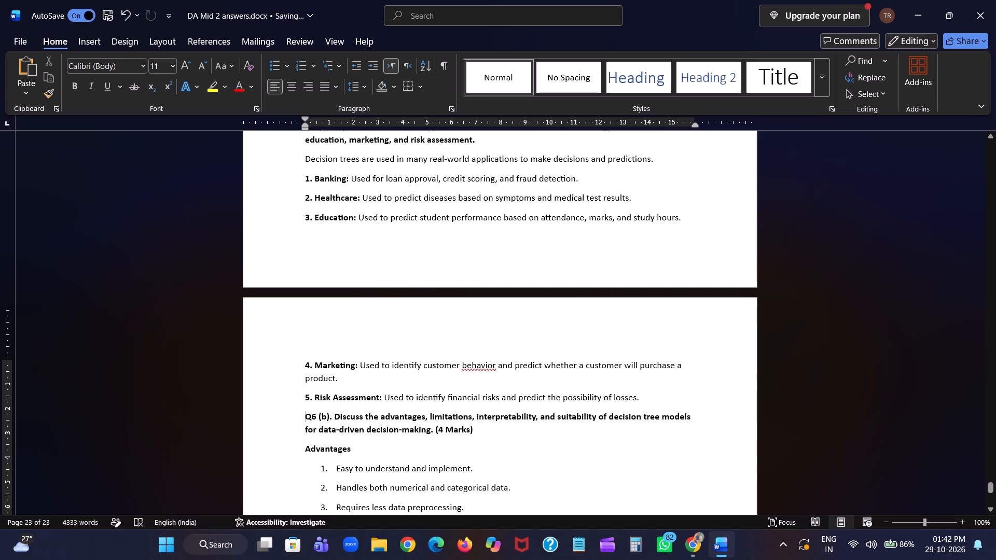
drag(476, 433, 444, 433)
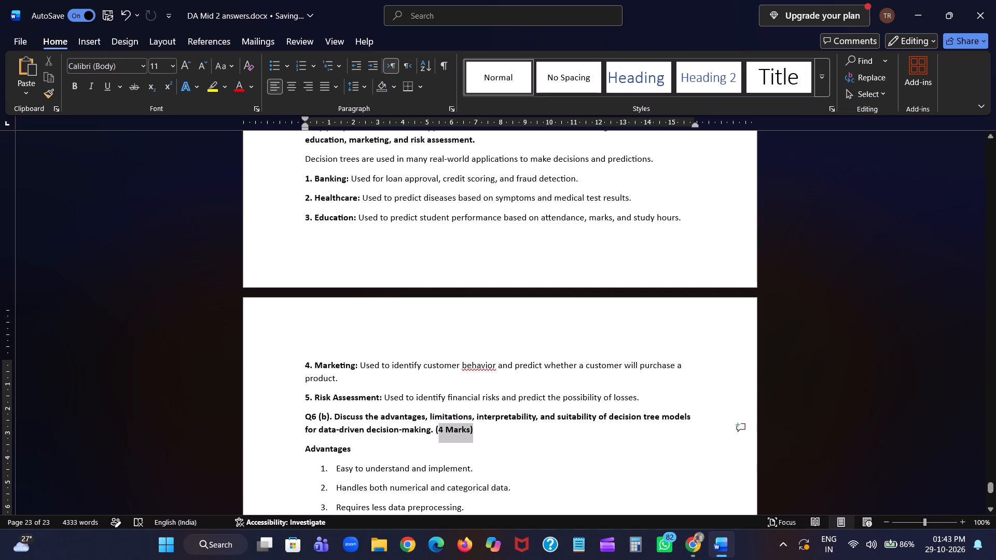
drag(444, 433, 435, 433)
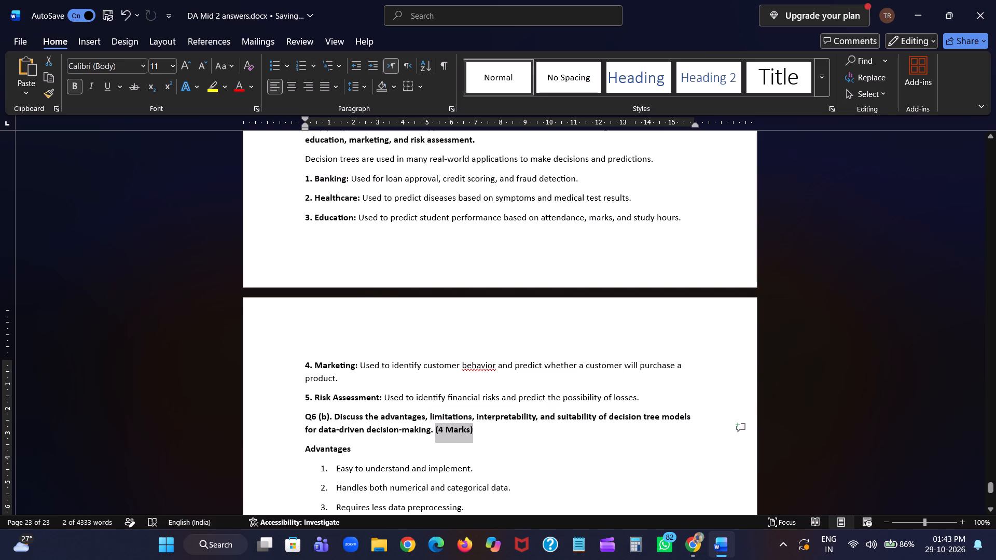
key(BackSpace)
Check the rest of the Q6 (b) answer through to the end of the document for leftover text.
scroll(490, 399, down, 1)
scroll(305, 430, down, 1)
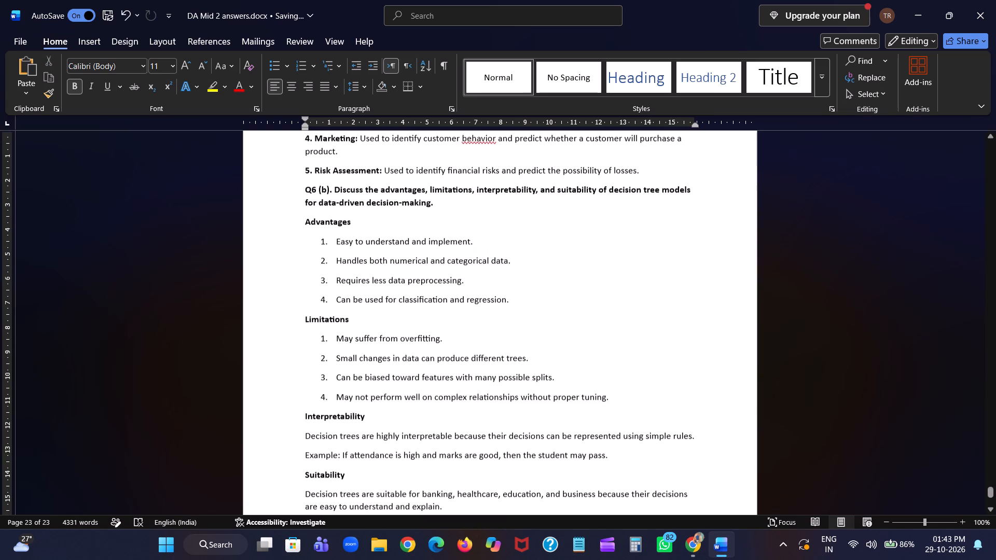
scroll(440, 383, down, 1)
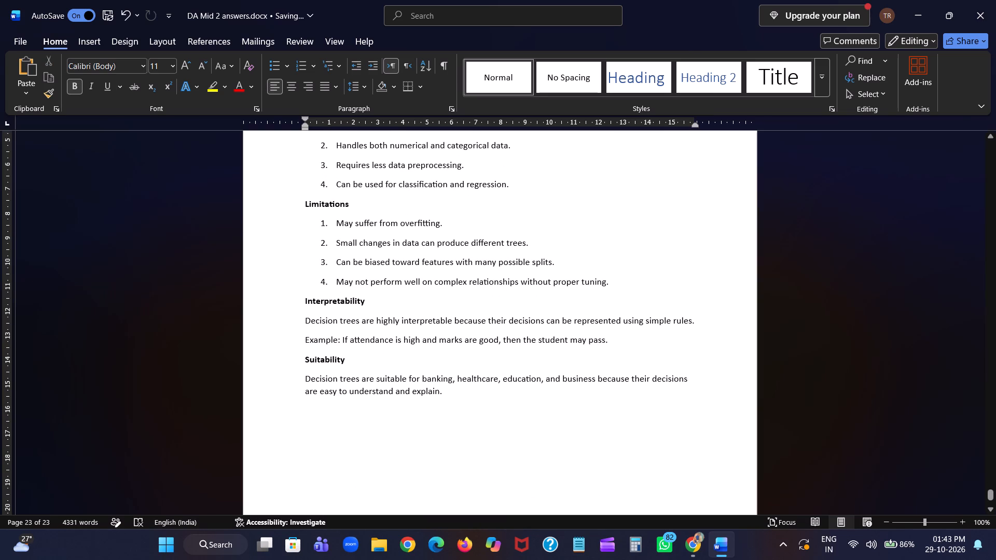
scroll(439, 330, up, 1)
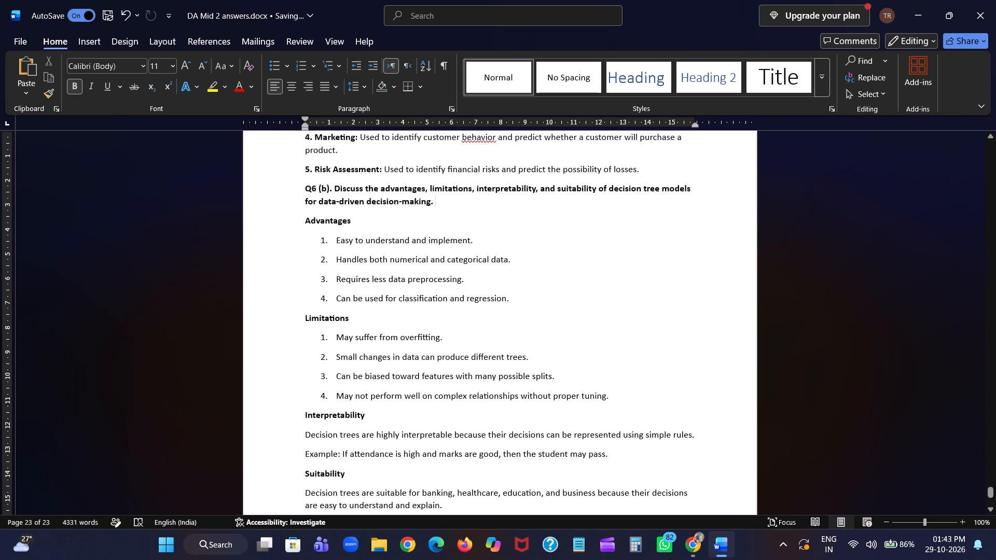
scroll(459, 316, down, 3)
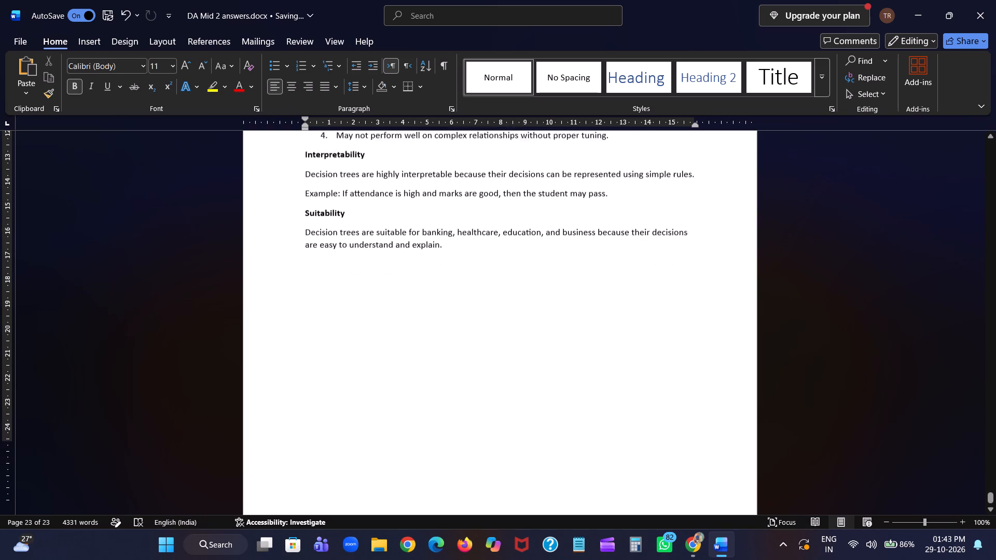
scroll(457, 318, down, 8)
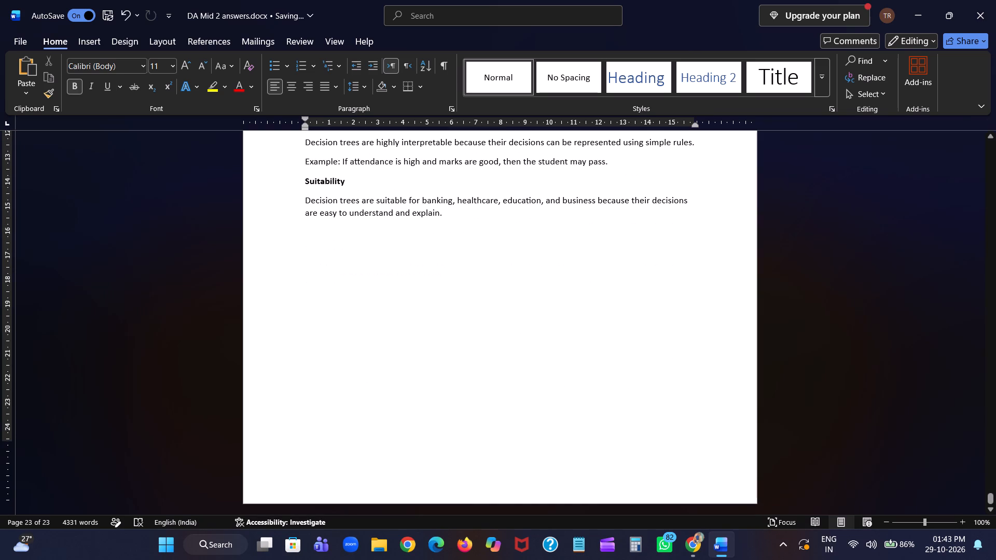
scroll(458, 318, down, 3)
Look back through all the compiled answers from Q6 up to the Part-A heading at the document's start.
scroll(458, 318, up, 5)
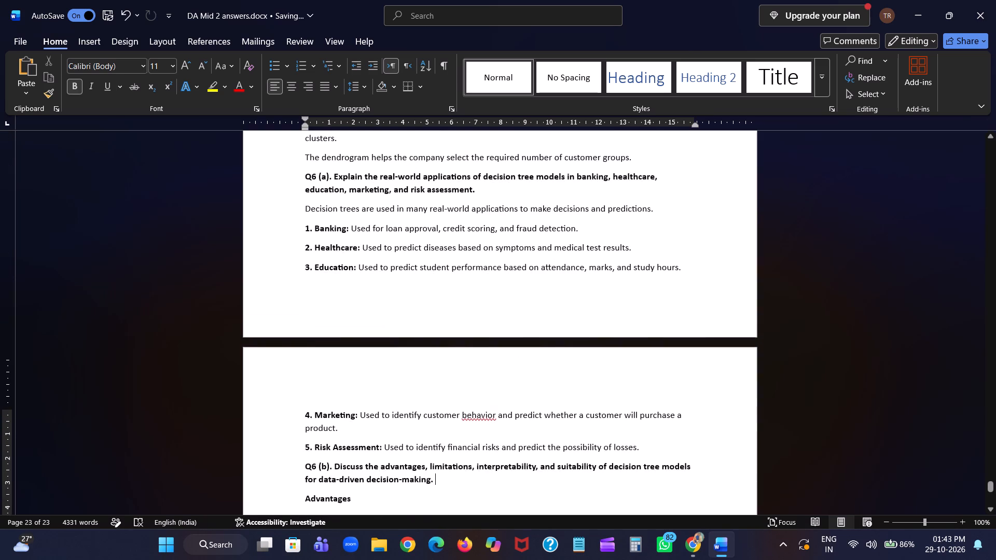
scroll(458, 316, up, 18)
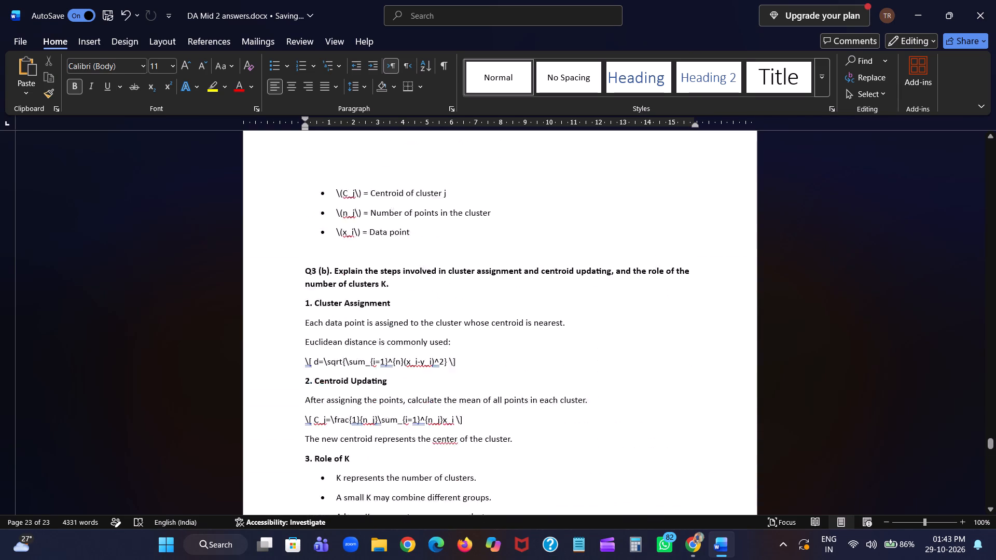
scroll(462, 309, up, 10)
scroll(463, 304, down, 1)
scroll(463, 304, up, 13)
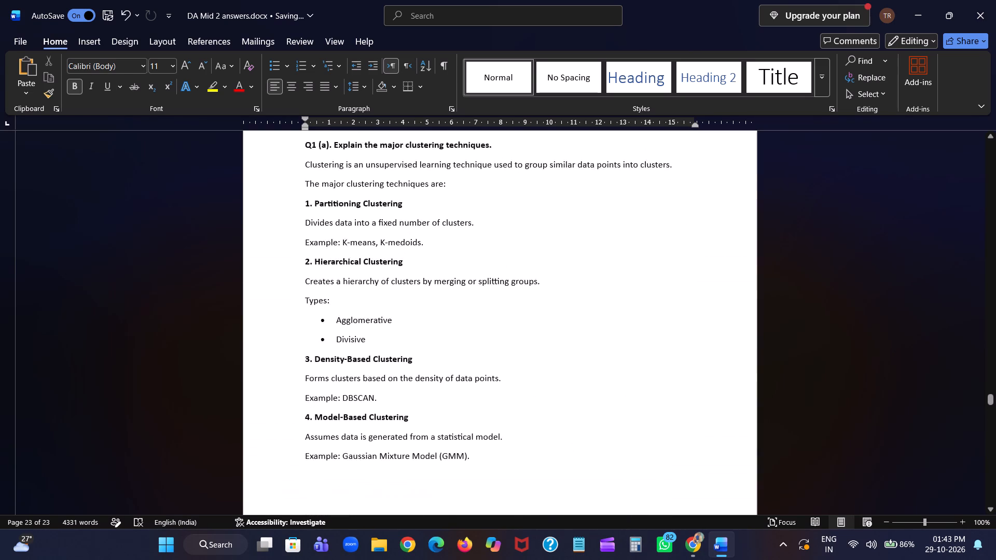
scroll(467, 299, up, 6)
scroll(467, 296, up, 20)
scroll(467, 296, up, 2)
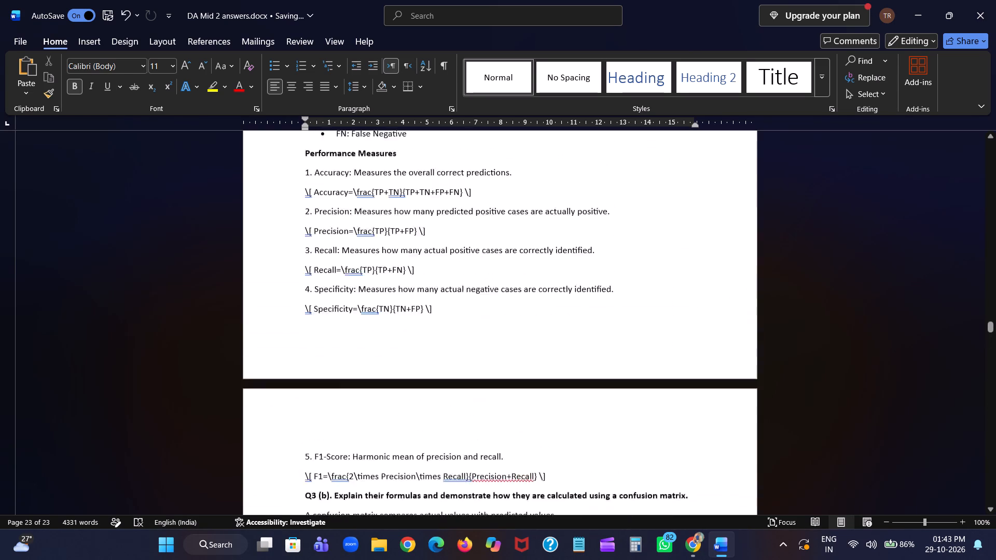
scroll(467, 296, up, 20)
scroll(467, 296, up, 14)
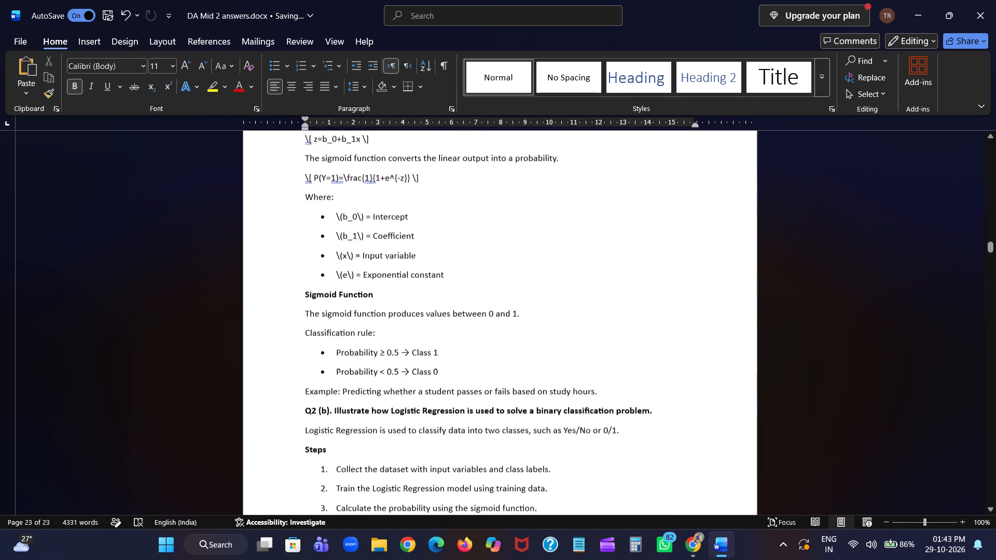
scroll(467, 296, up, 2)
scroll(467, 296, up, 20)
scroll(467, 296, up, 5)
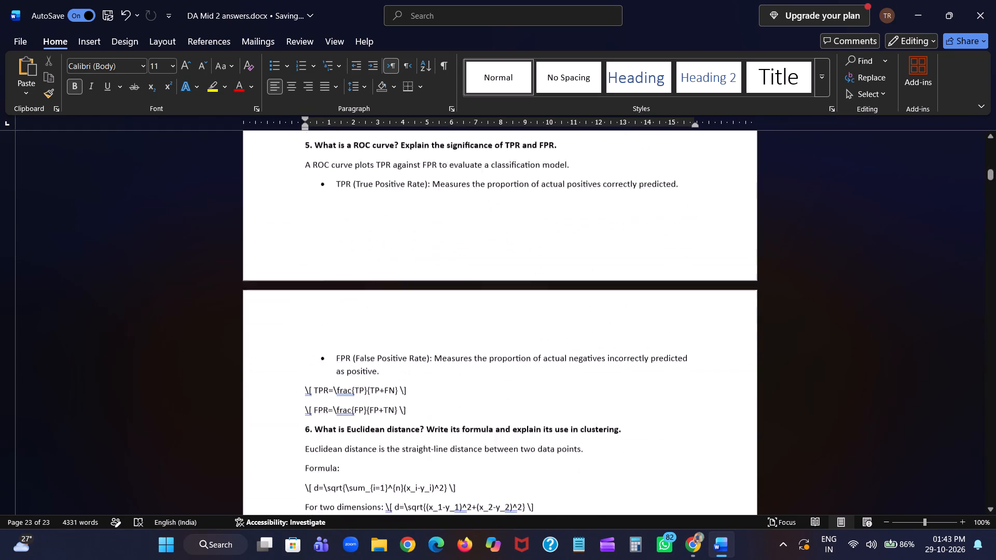
scroll(471, 285, up, 4)
scroll(471, 285, up, 18)
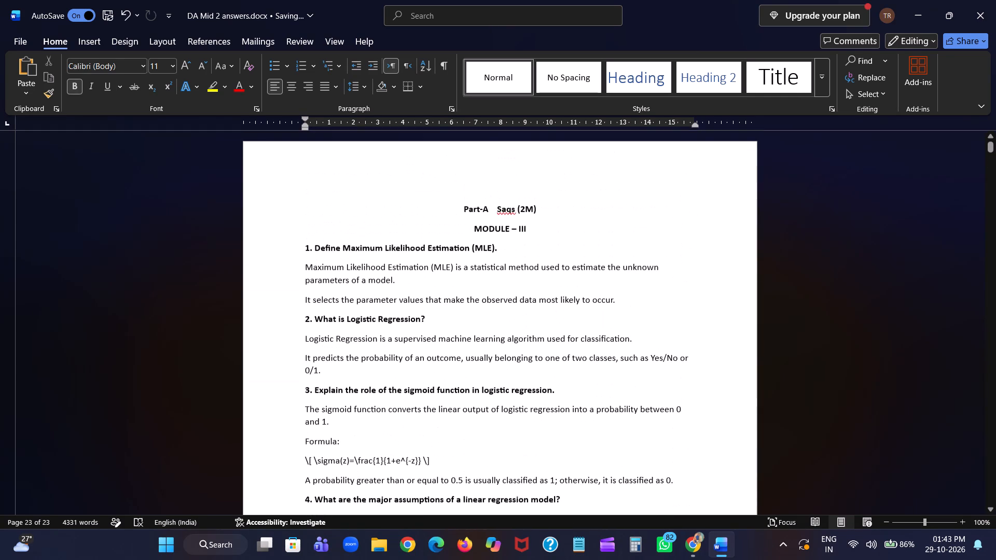
Save the document.
click(488, 300)
key(ctrl+s)
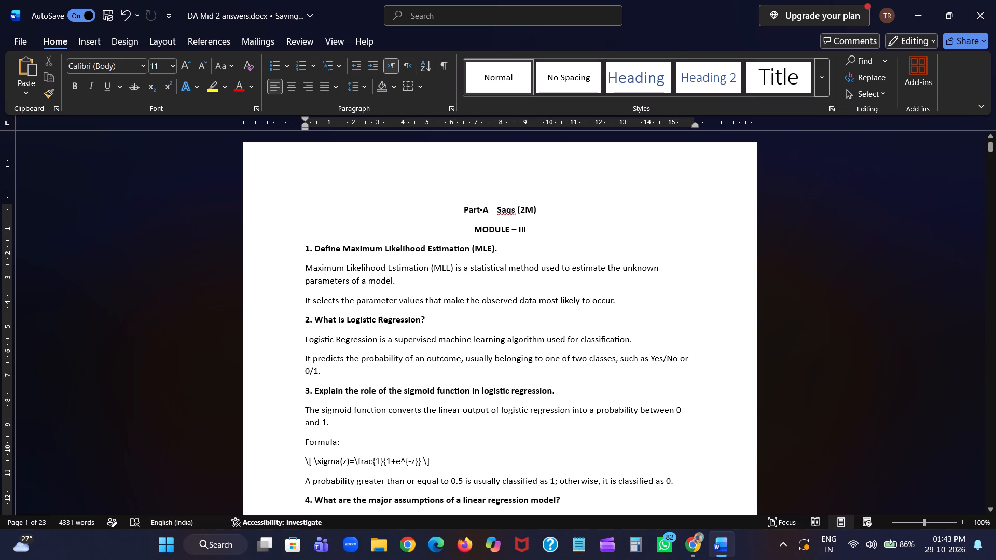
Review the Part-A short answers for Modules III, IV and V from the document's start.
click(486, 207)
click(489, 234)
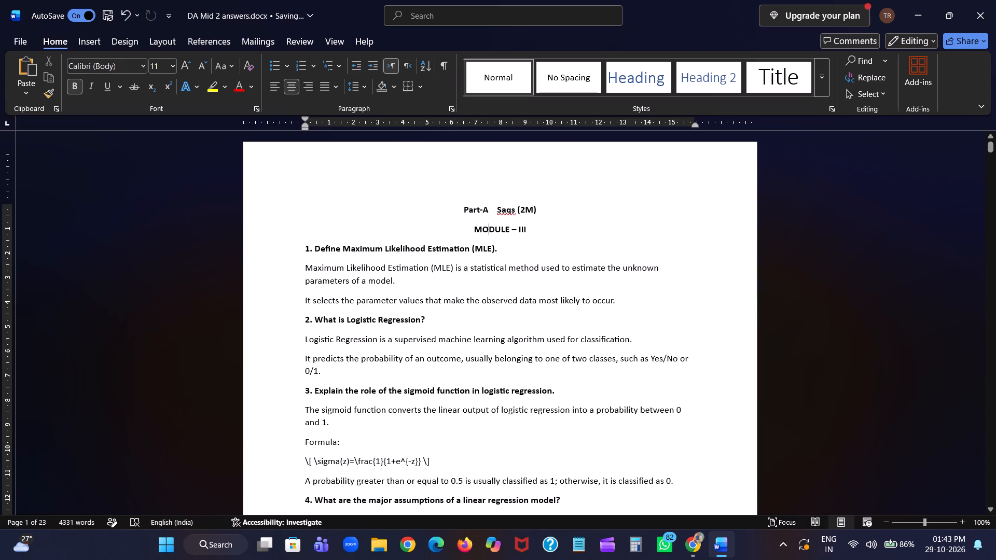
click(401, 251)
scroll(481, 271, down, 1)
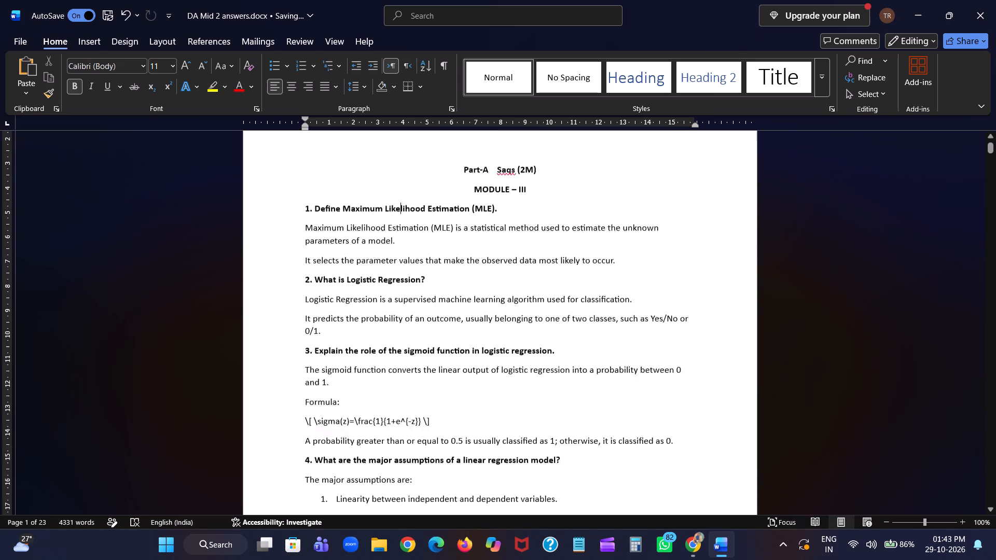
scroll(489, 304, down, 1)
scroll(492, 358, down, 4)
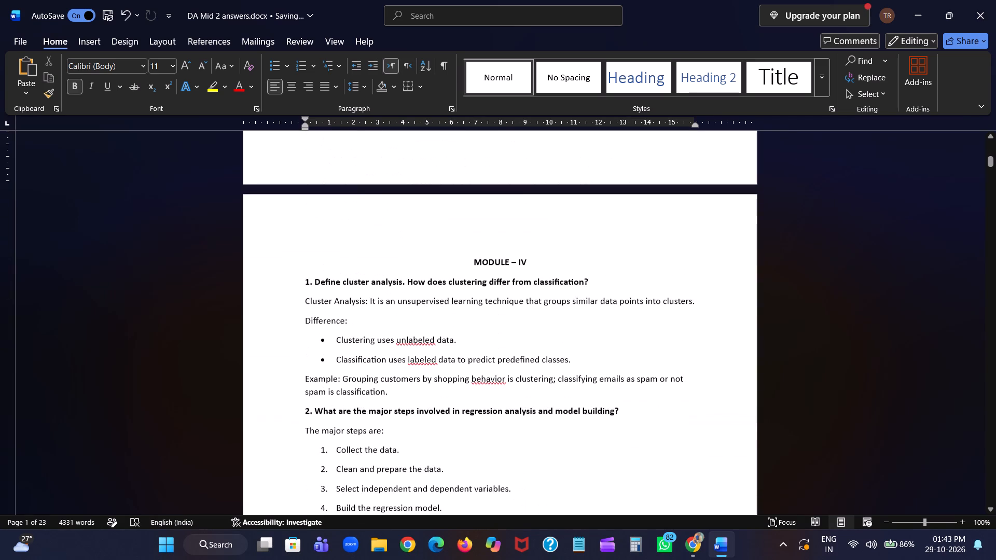
scroll(478, 335, down, 2)
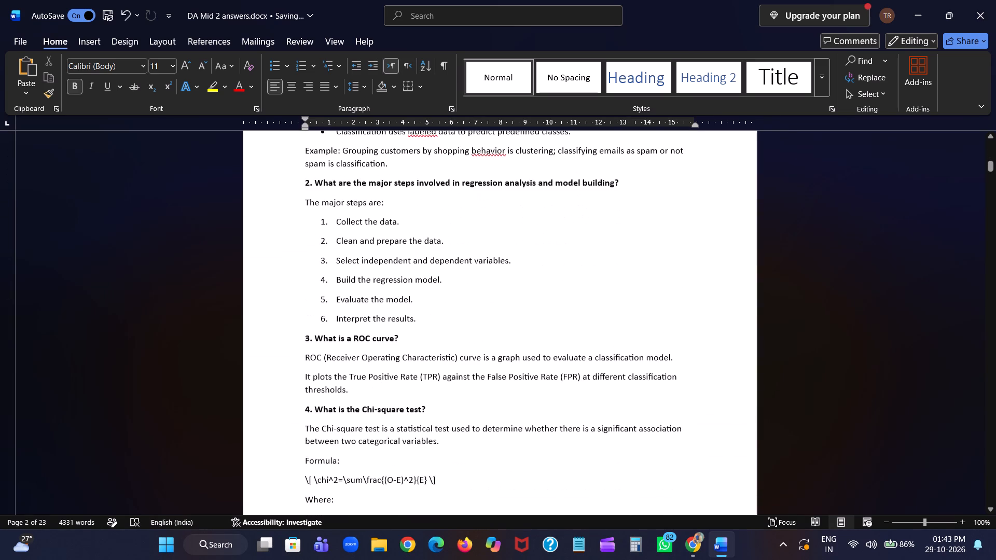
scroll(480, 327, down, 3)
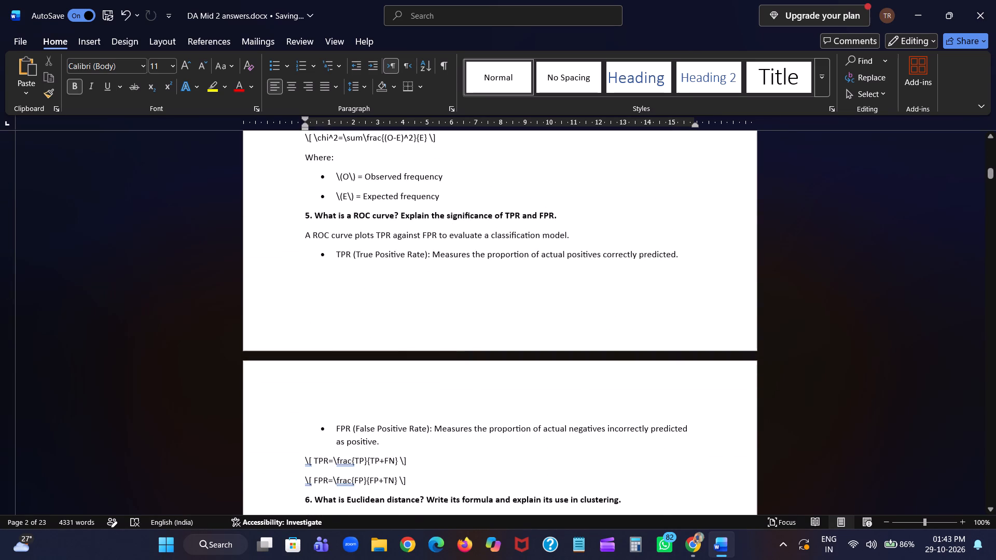
scroll(485, 311, down, 4)
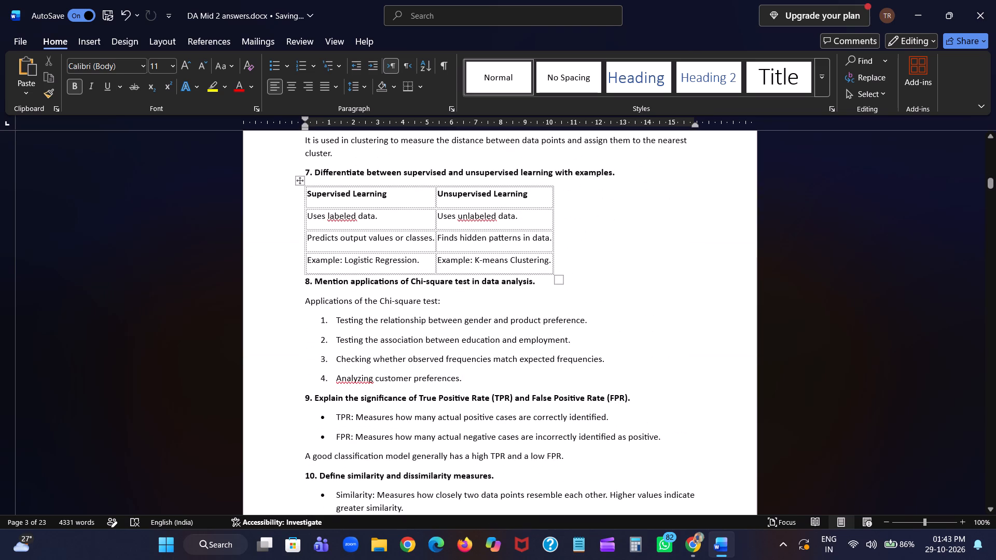
scroll(486, 307, down, 4)
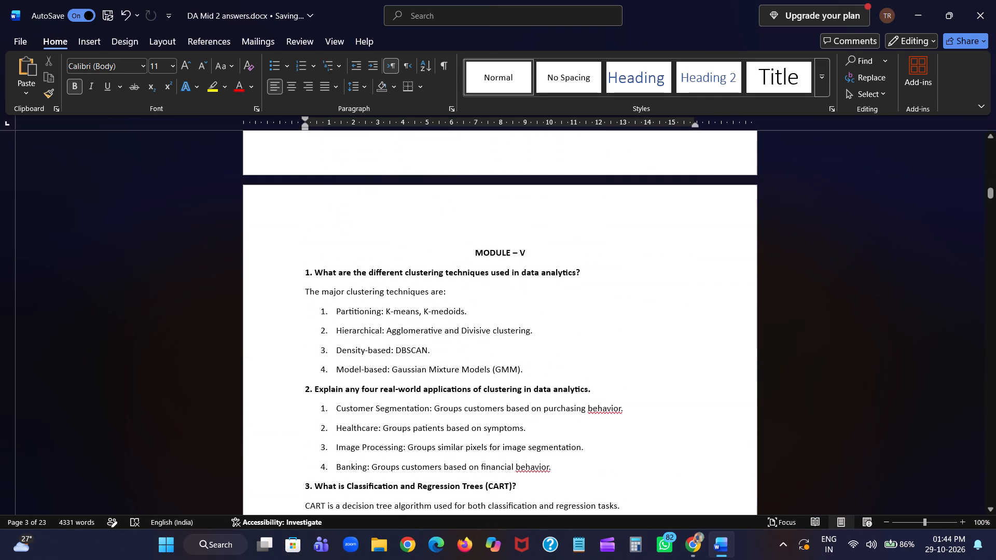
scroll(488, 301, down, 6)
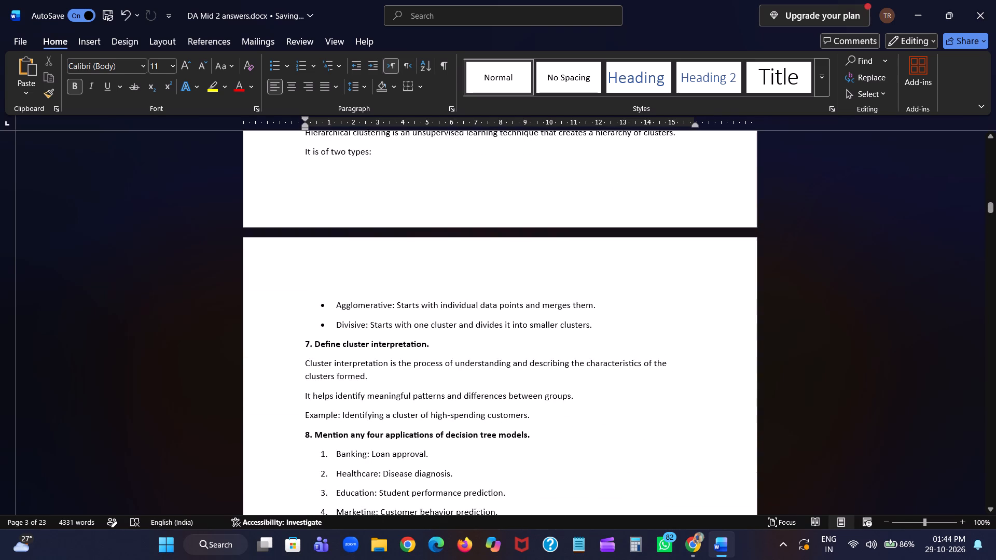
scroll(488, 299, down, 3)
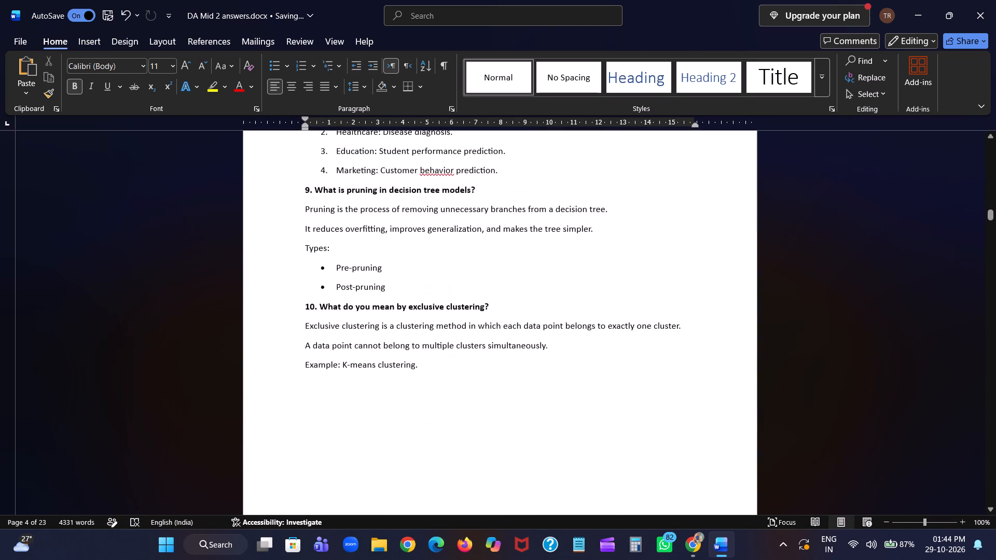
Read through the Part B Module 3 answers to Q1 (a) and Q1 (b), including the likelihood formulas.
scroll(488, 299, down, 5)
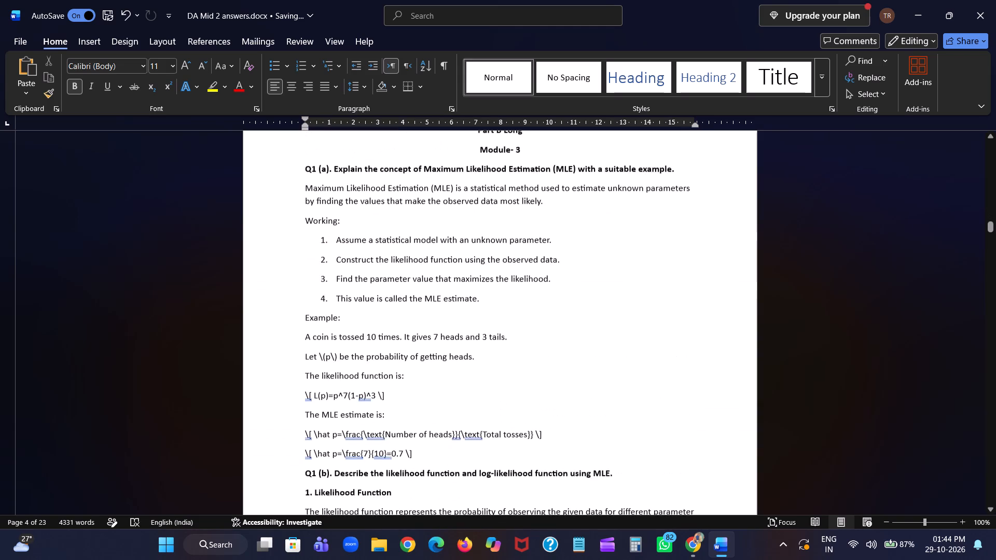
scroll(488, 297, down, 2)
scroll(488, 297, up, 3)
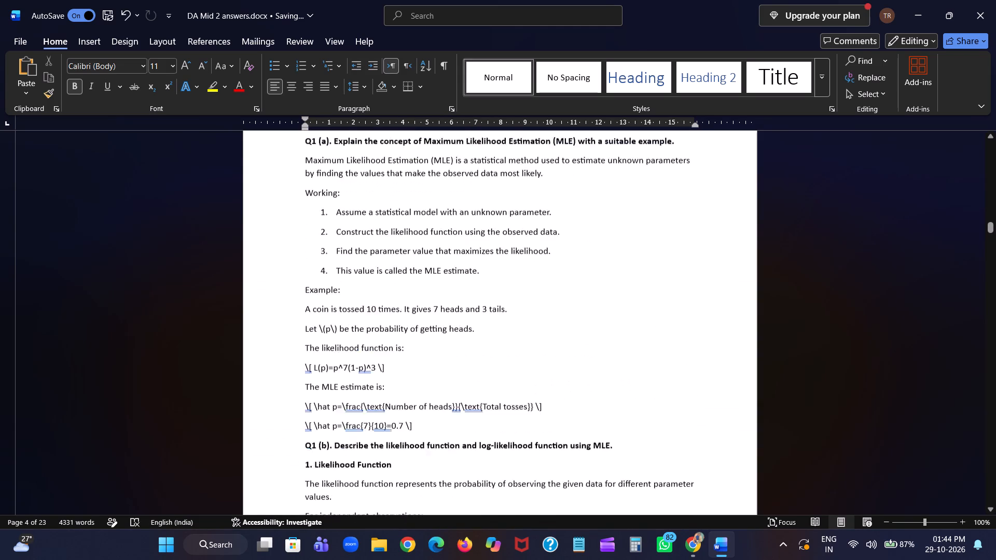
scroll(488, 297, down, 1)
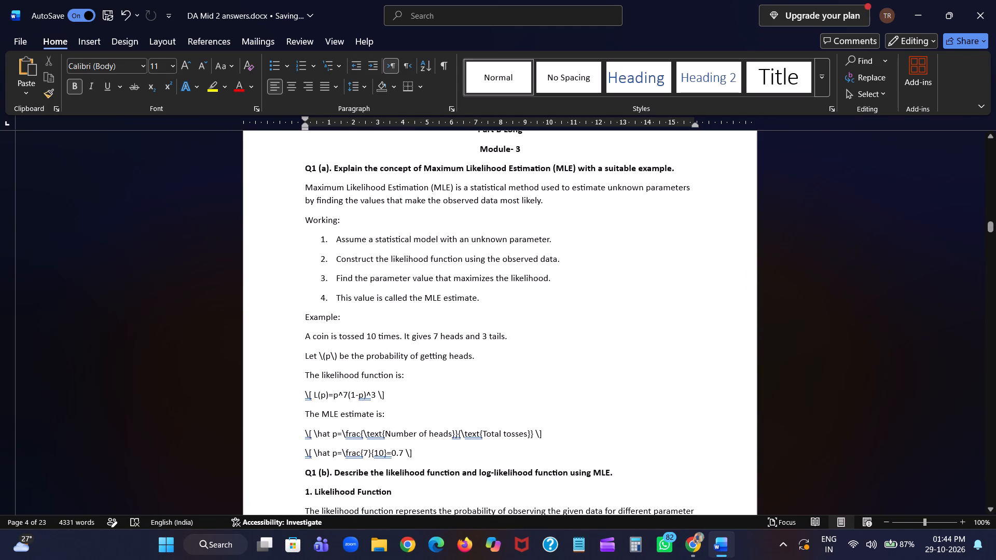
scroll(488, 297, up, 1)
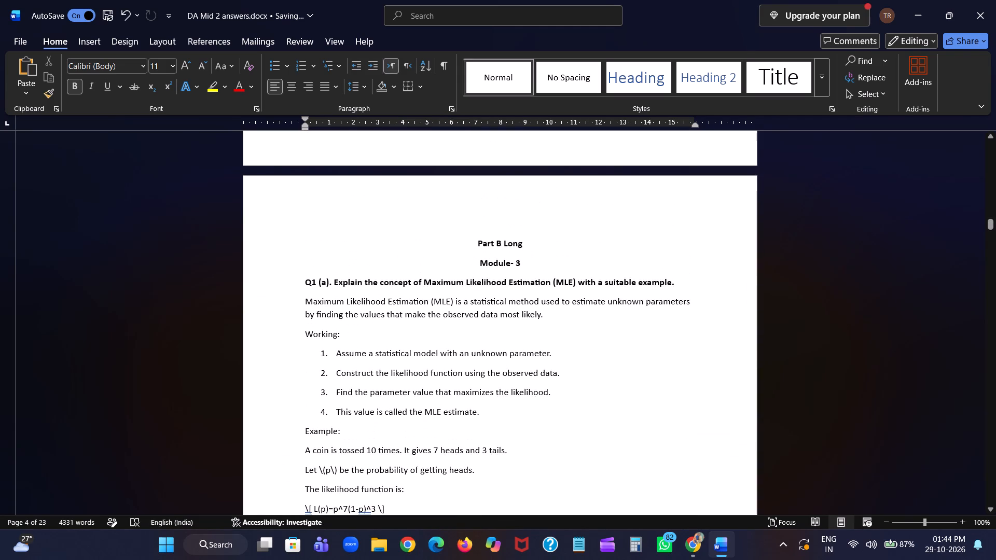
right_click(488, 297)
scroll(488, 297, down, 1)
click(425, 316)
scroll(440, 311, down, 1)
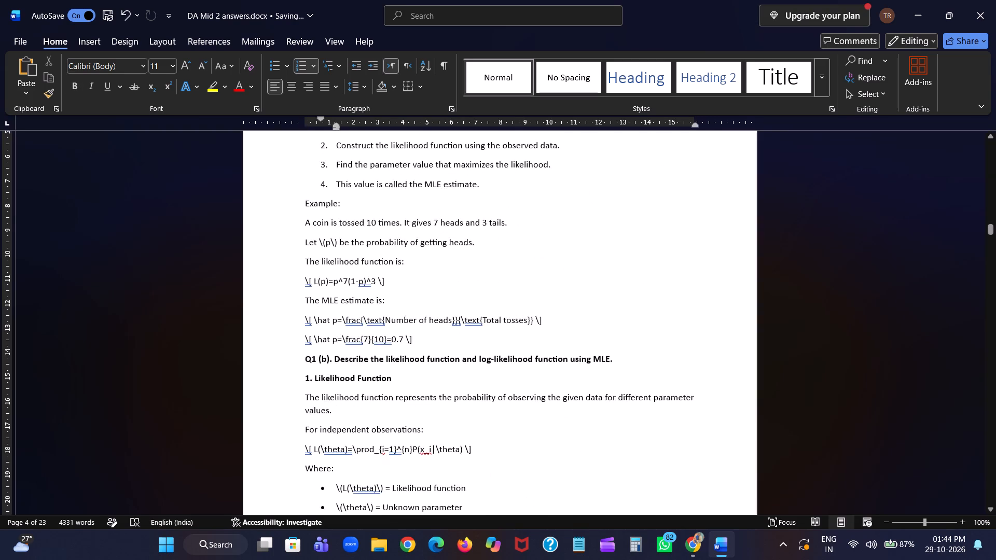
scroll(442, 312, down, 3)
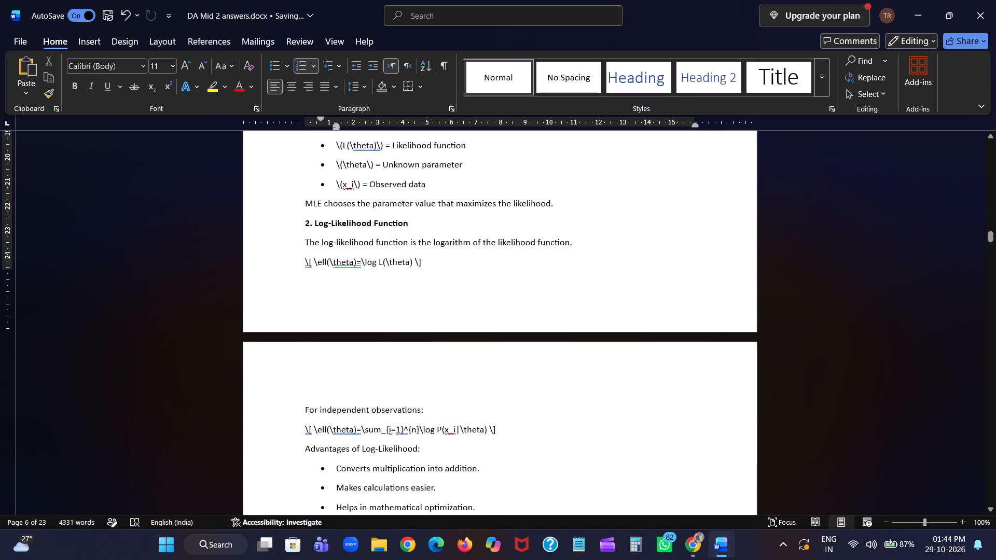
scroll(442, 315, down, 1)
scroll(455, 291, up, 3)
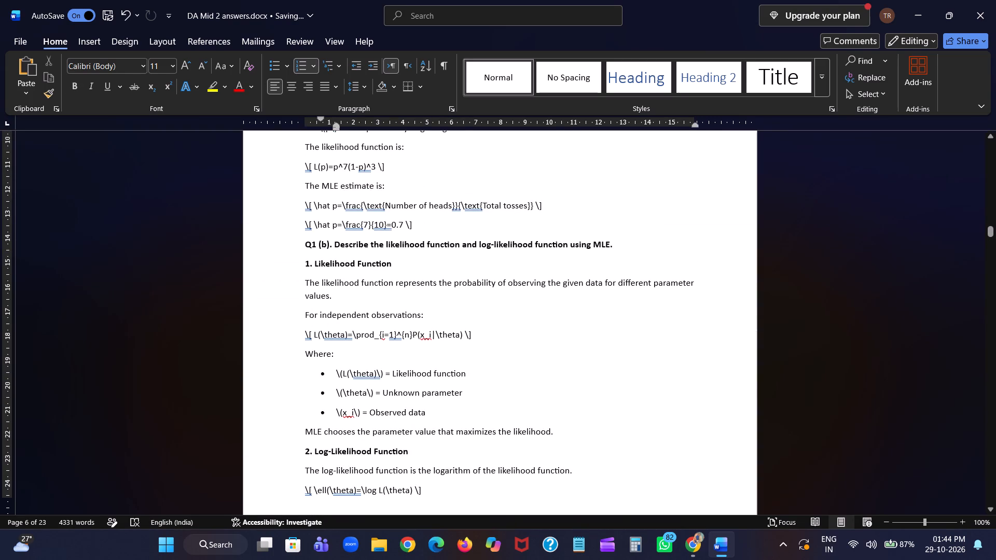
scroll(479, 261, down, 3)
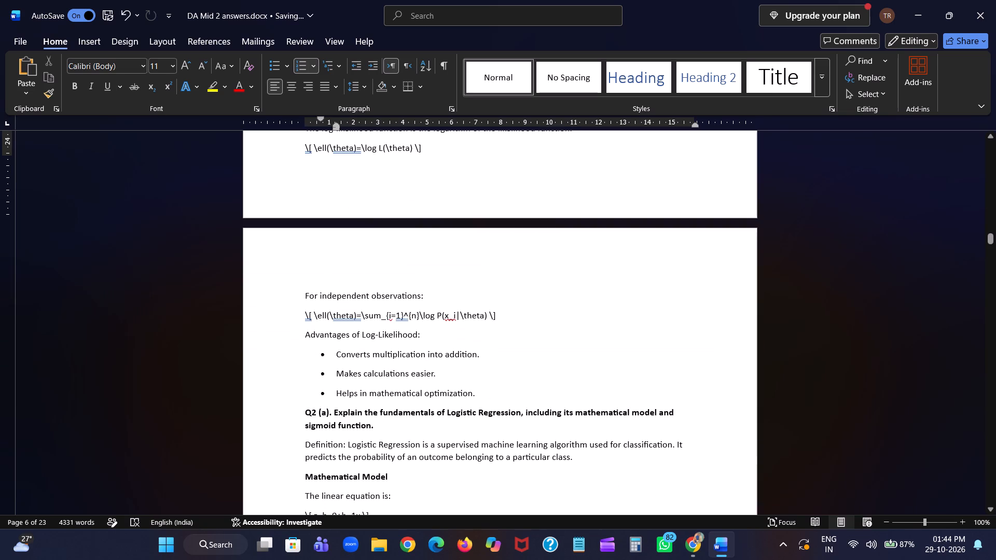
Delete the "Definition:" label at the start of the Q2 (a) answer and save the document.
scroll(467, 340, down, 1)
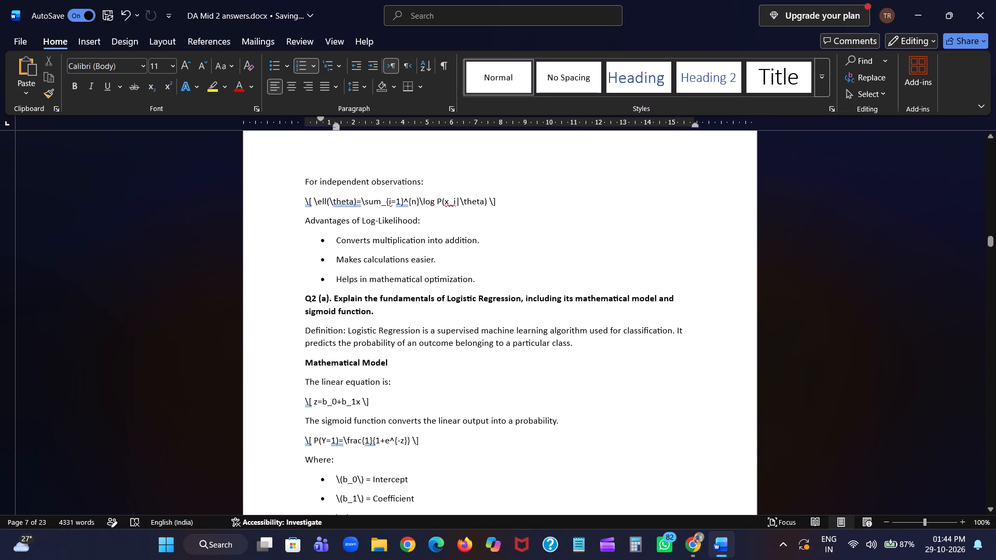
drag(348, 329, 308, 328)
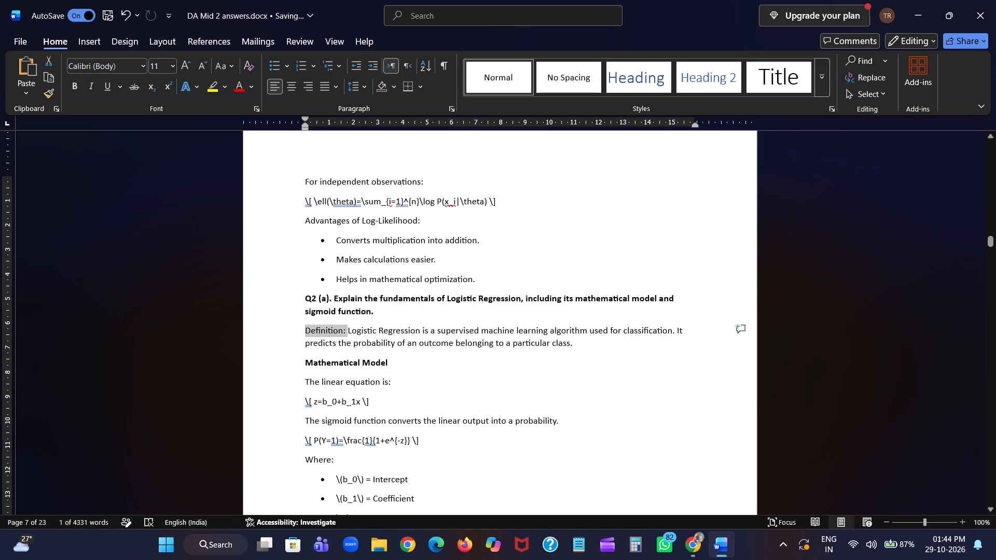
key(BackSpace)
key(ctrl+s)
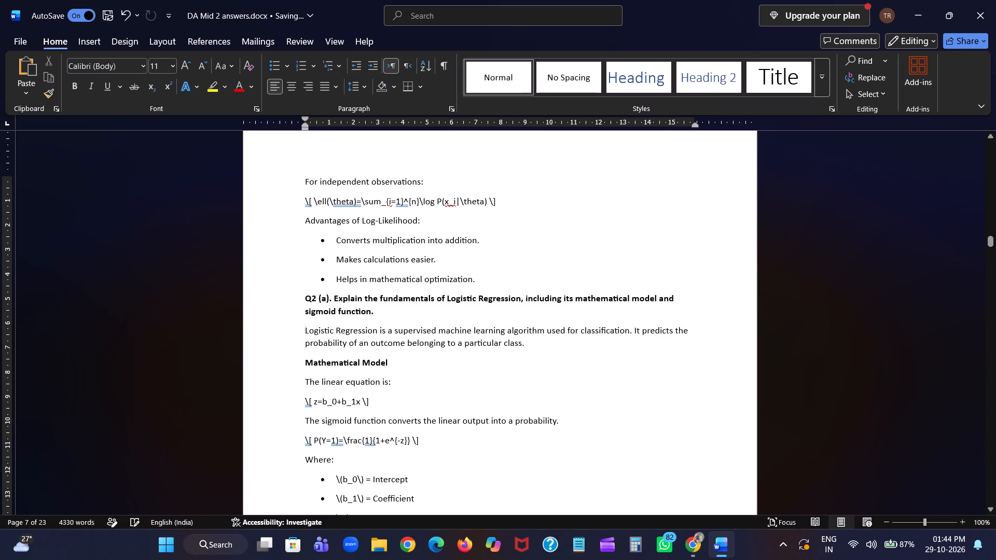
Join the equation "\[ z=b_0+b_1x \]" in Q2 (a) onto the line "The linear equation is:", separated by a space.
scroll(370, 286, down, 1)
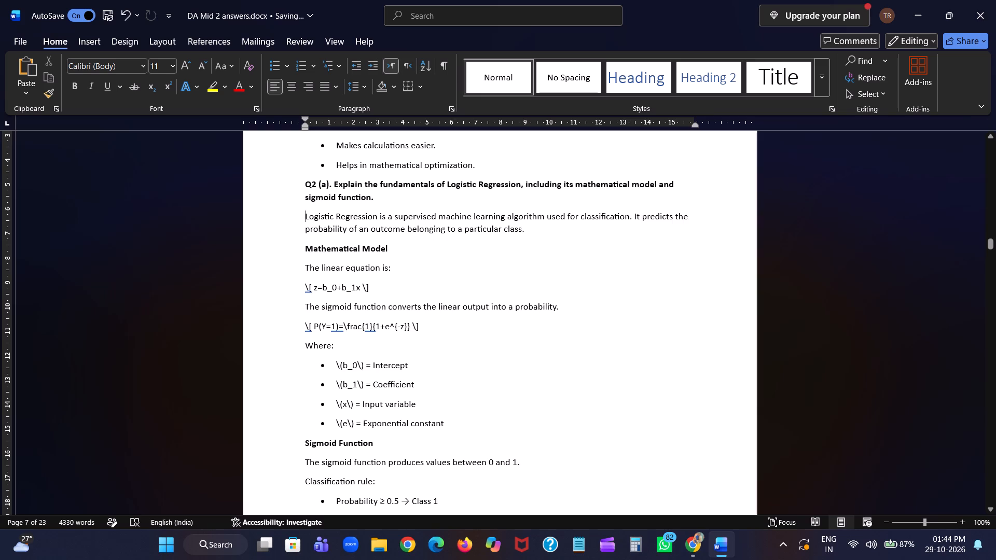
scroll(442, 382, down, 3)
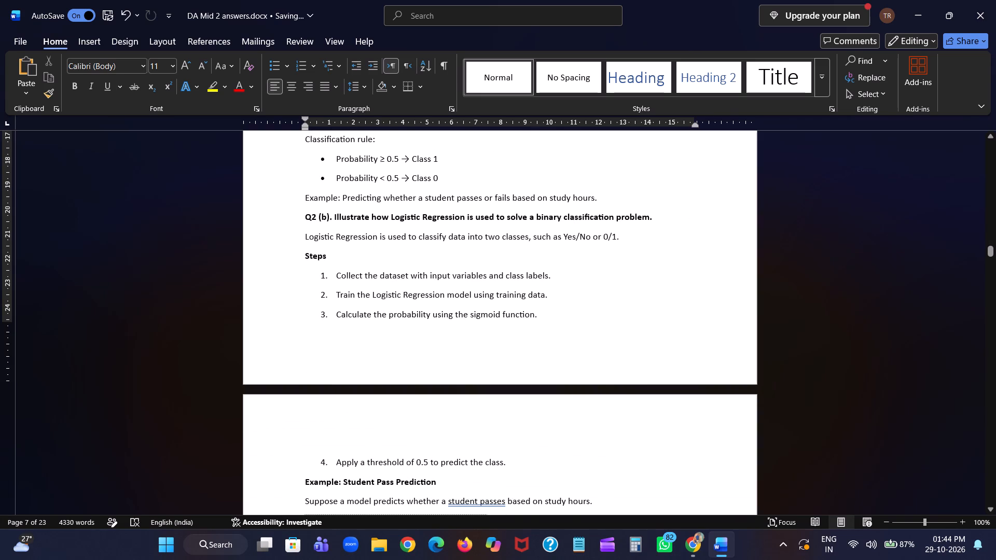
scroll(452, 368, up, 3)
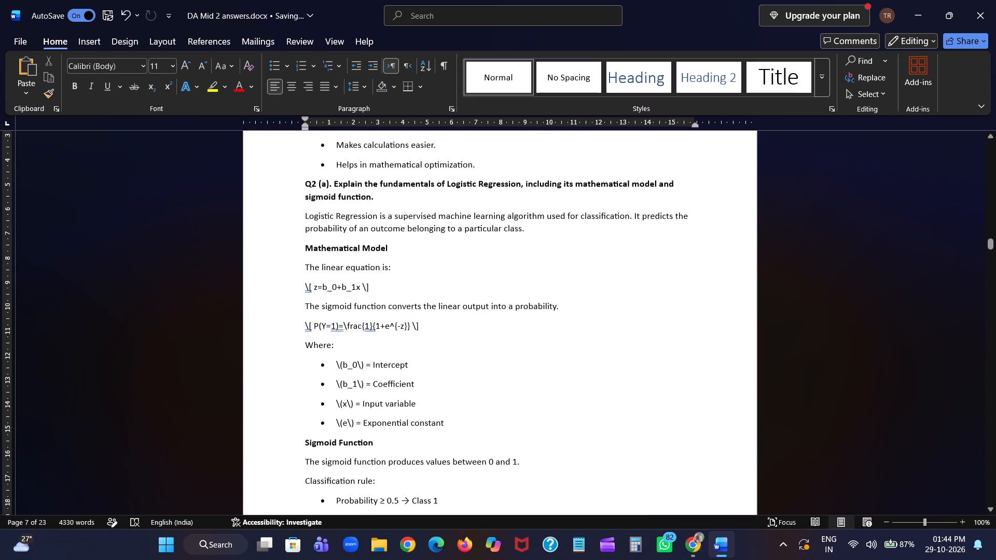
click(305, 287)
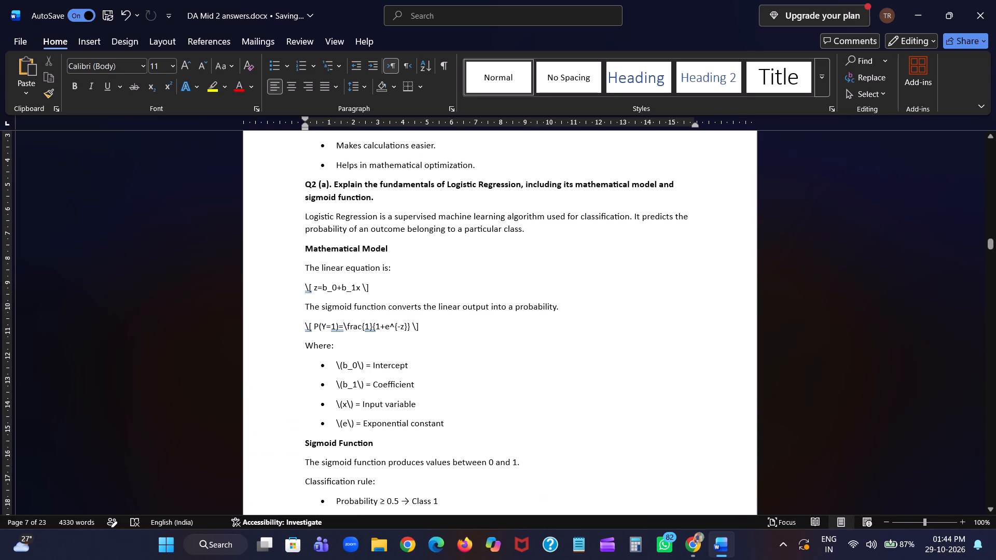
key(BackSpace)
key(space)
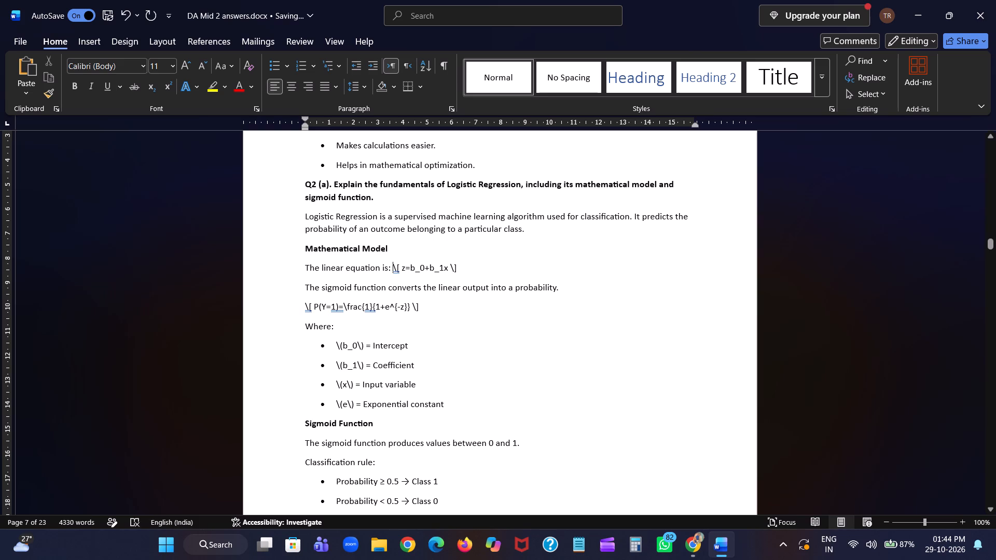
Read through the rest of the Part B Module 3 answers, from Q2 (a) to the evaluation metrics in Q4 (b).
scroll(395, 369, down, 1)
scroll(462, 390, down, 1)
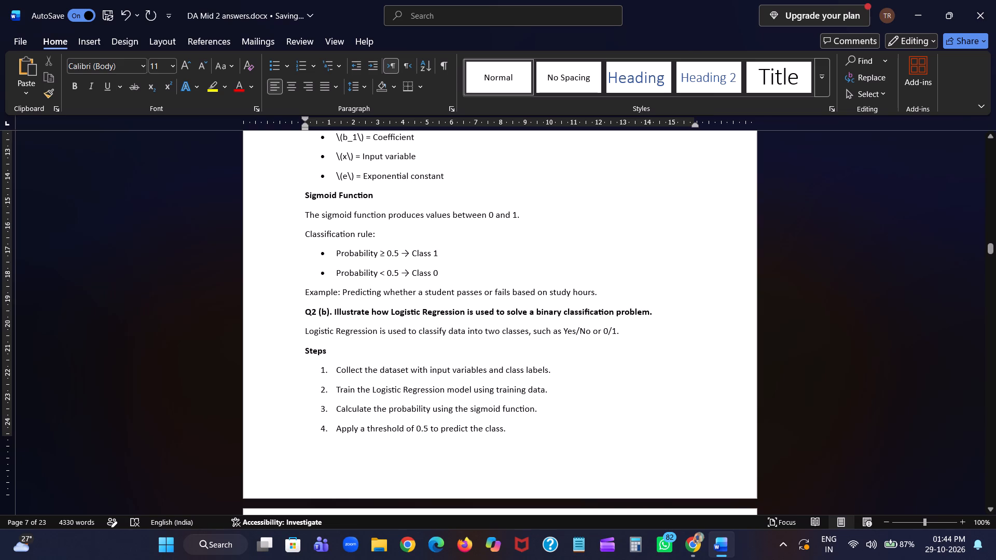
scroll(442, 269, down, 1)
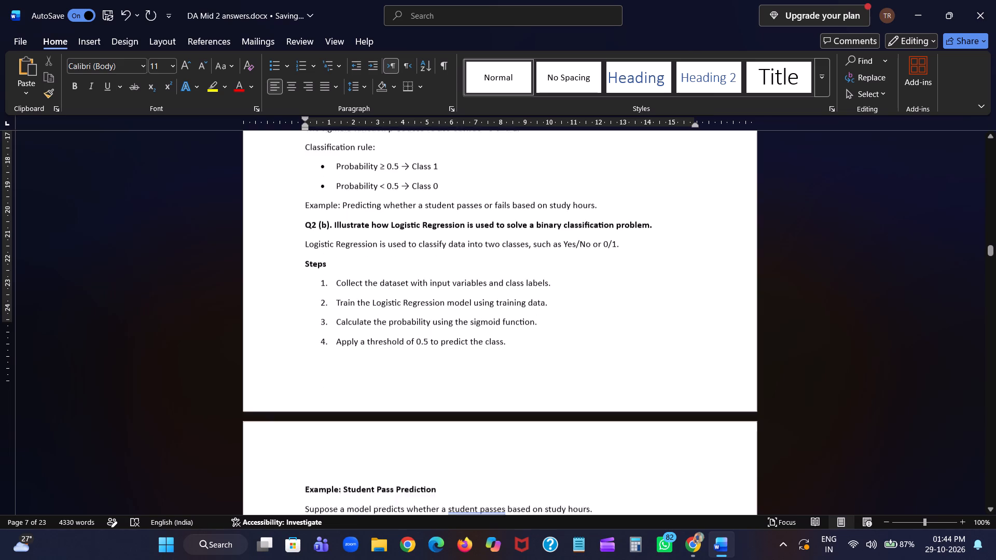
scroll(442, 269, up, 1)
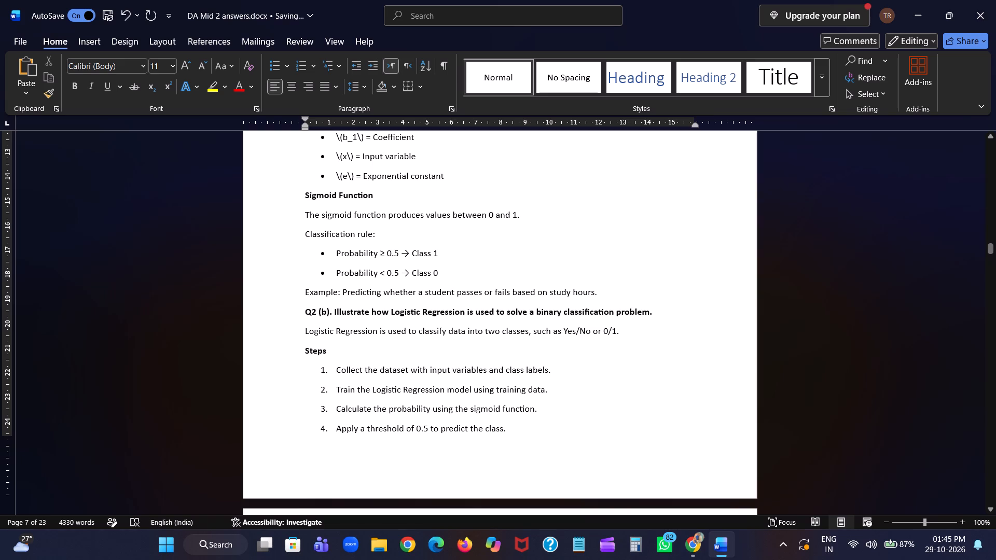
scroll(482, 353, down, 2)
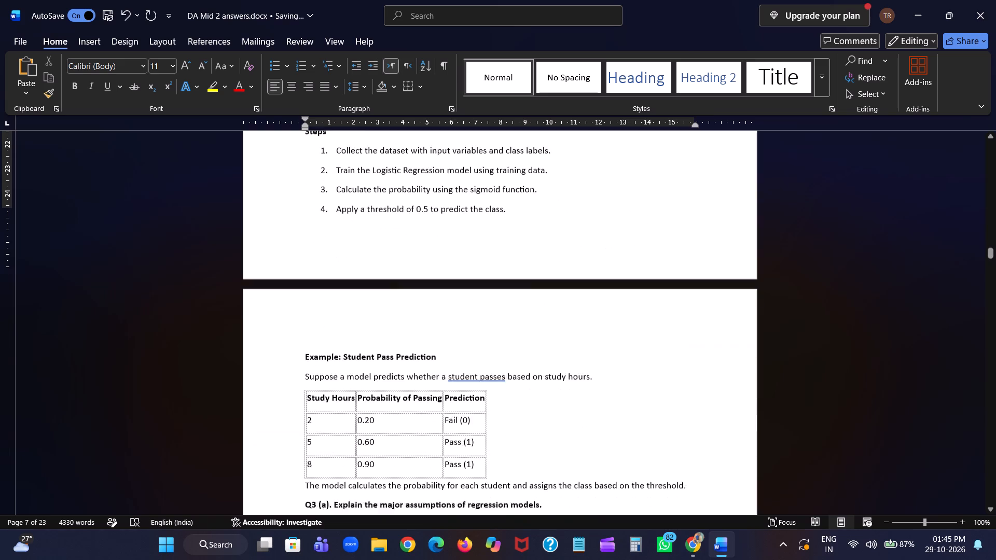
scroll(451, 360, down, 1)
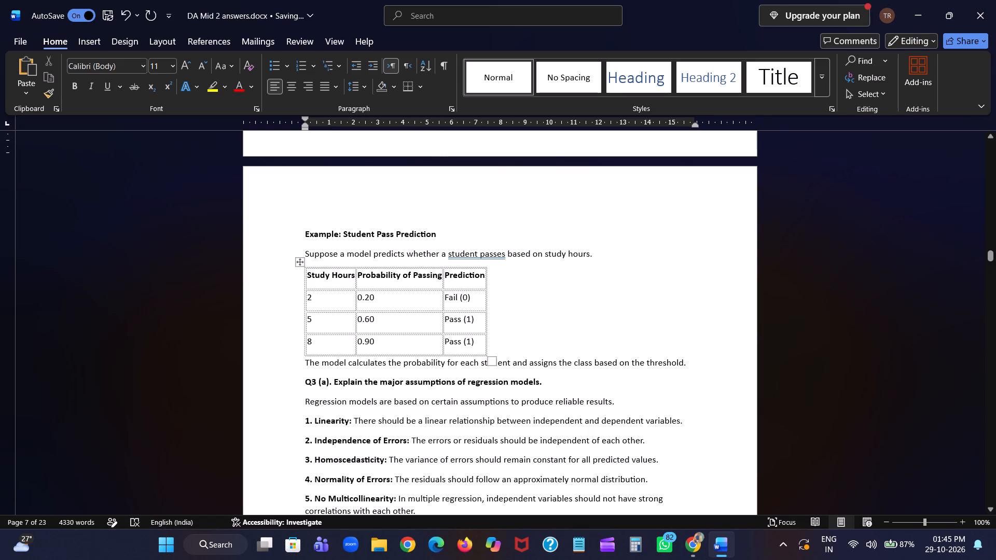
scroll(537, 425, down, 1)
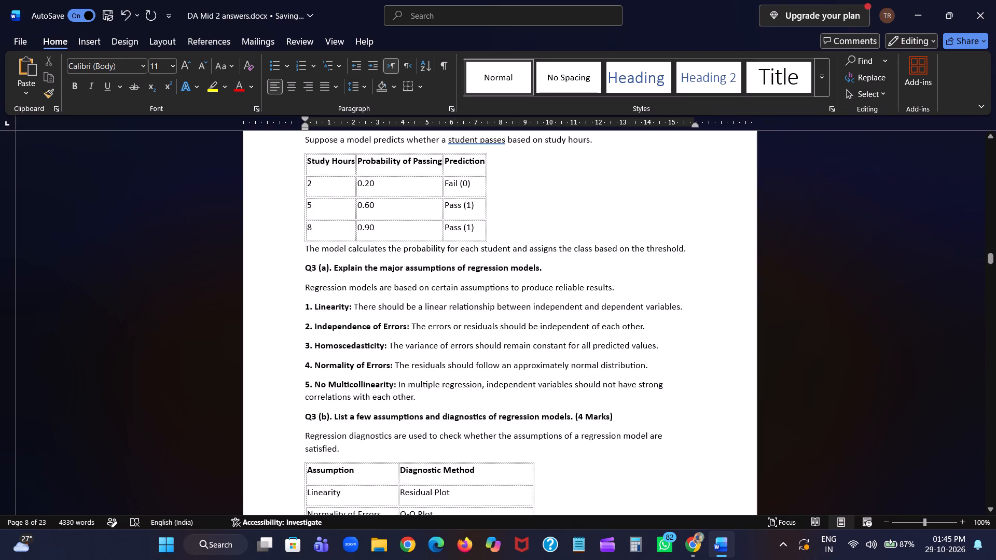
scroll(442, 410, down, 1)
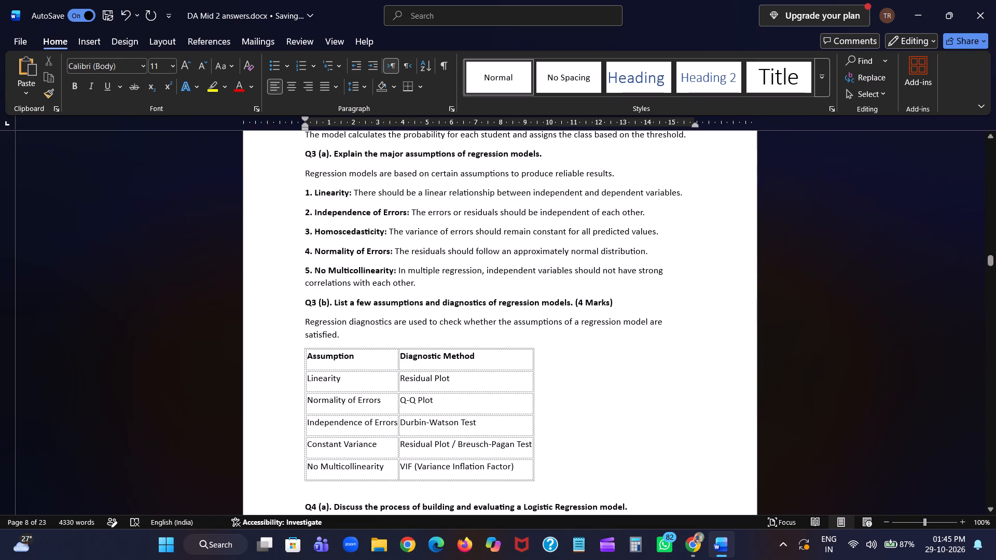
scroll(513, 306, down, 2)
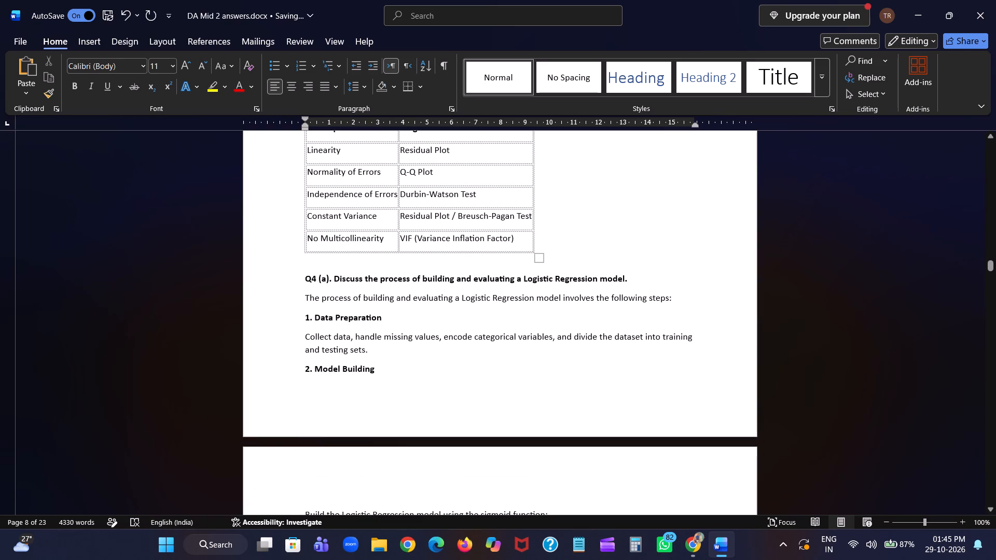
scroll(514, 307, down, 2)
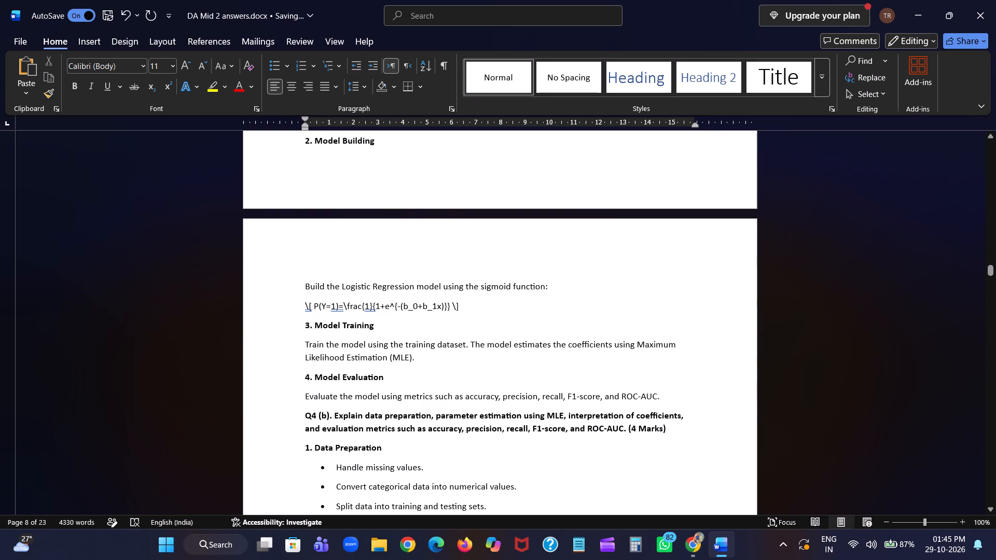
scroll(463, 368, down, 2)
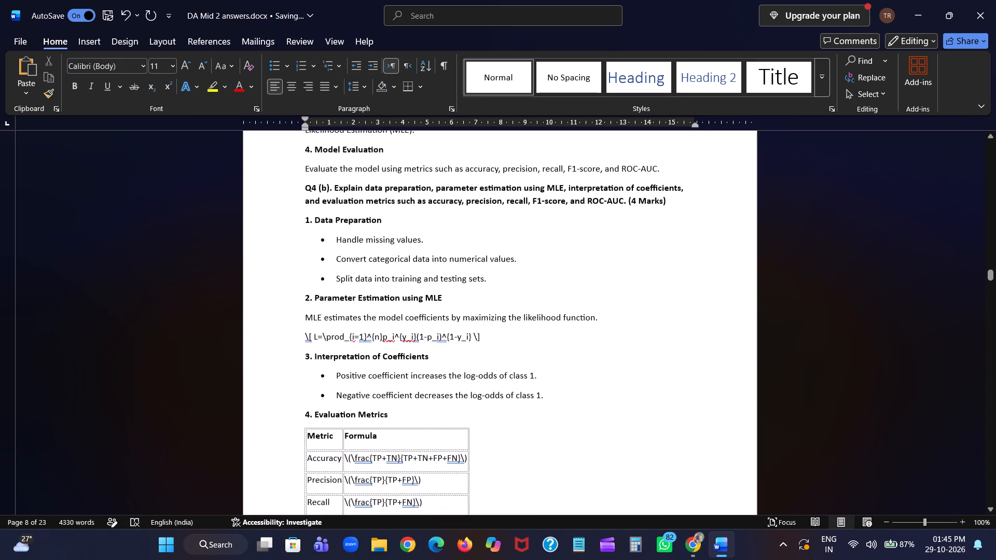
scroll(463, 363, down, 1)
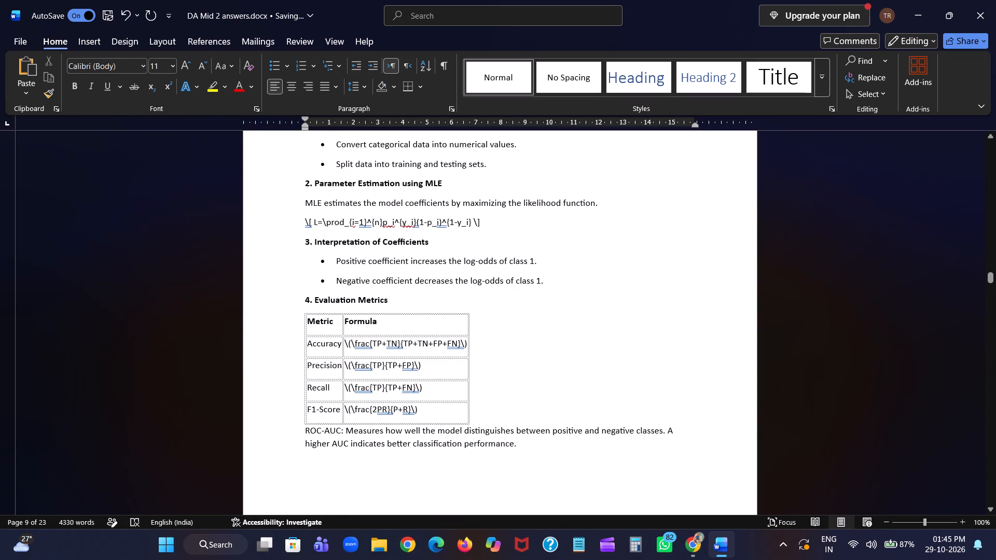
Add a blank line above the "Module-4" heading so that it moves to the top of the following page with Q1 (a).
scroll(523, 403, down, 2)
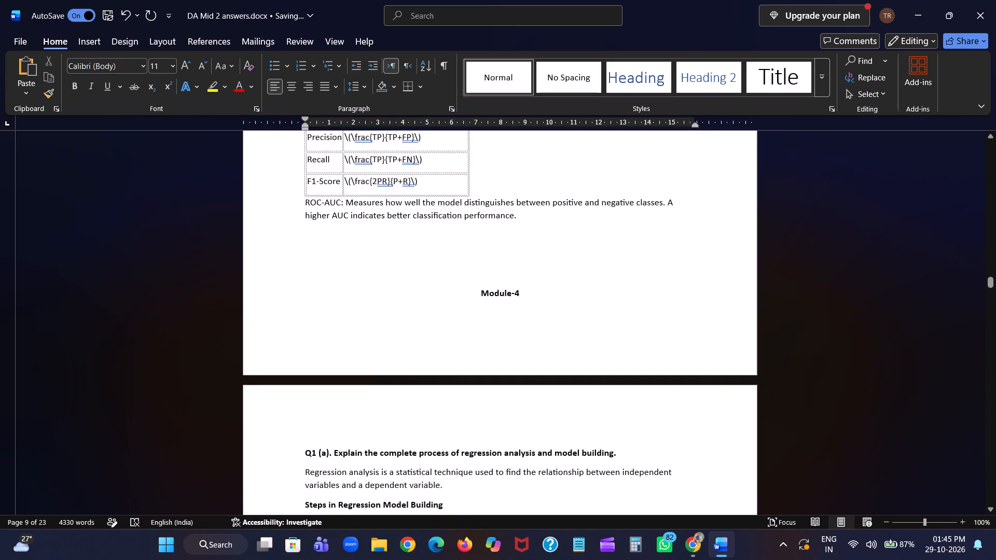
click(495, 266)
key(Return)
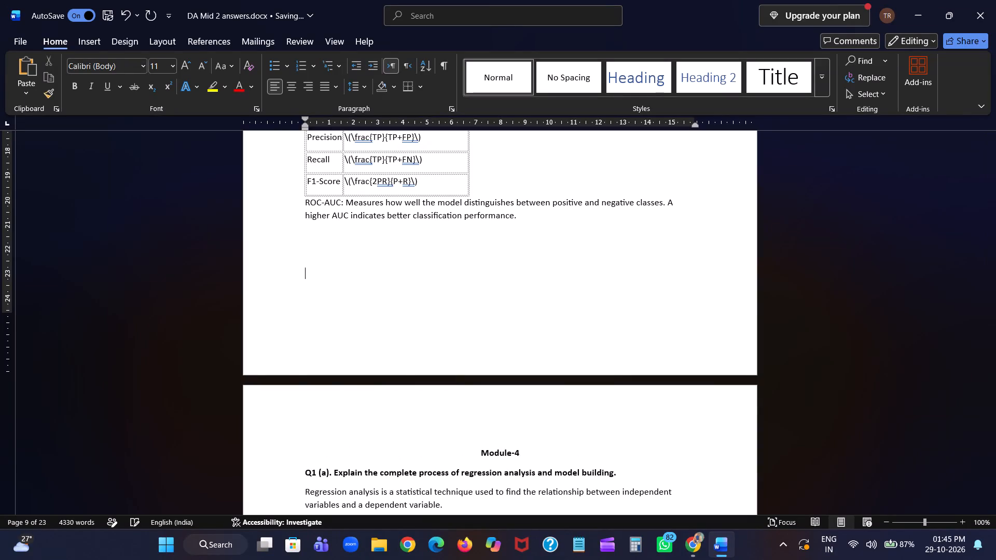
Skim the Part B Module-4 answers from Q1 (a) to the similarity and distance measures in Q4 (b).
scroll(503, 454, down, 1)
scroll(531, 424, up, 1)
scroll(518, 399, down, 2)
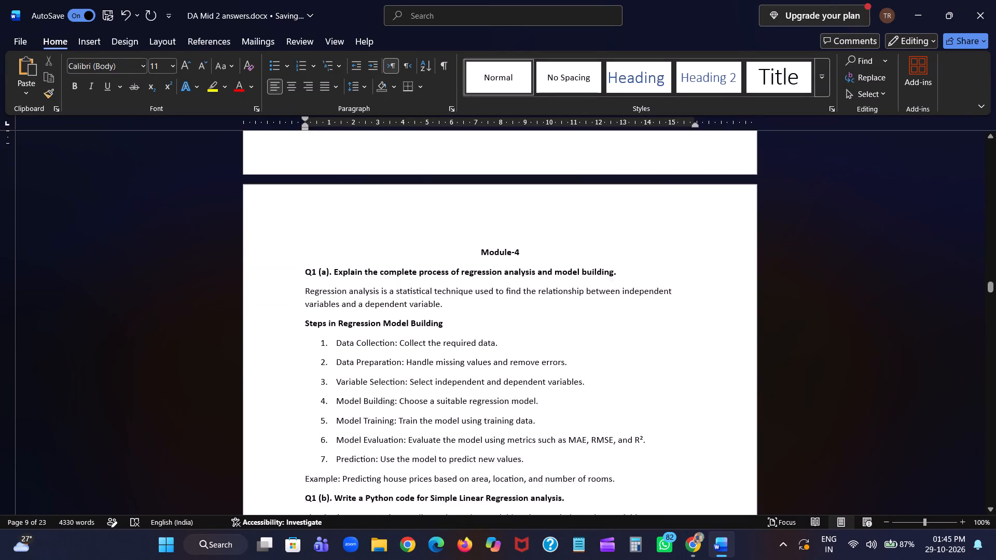
scroll(518, 400, down, 9)
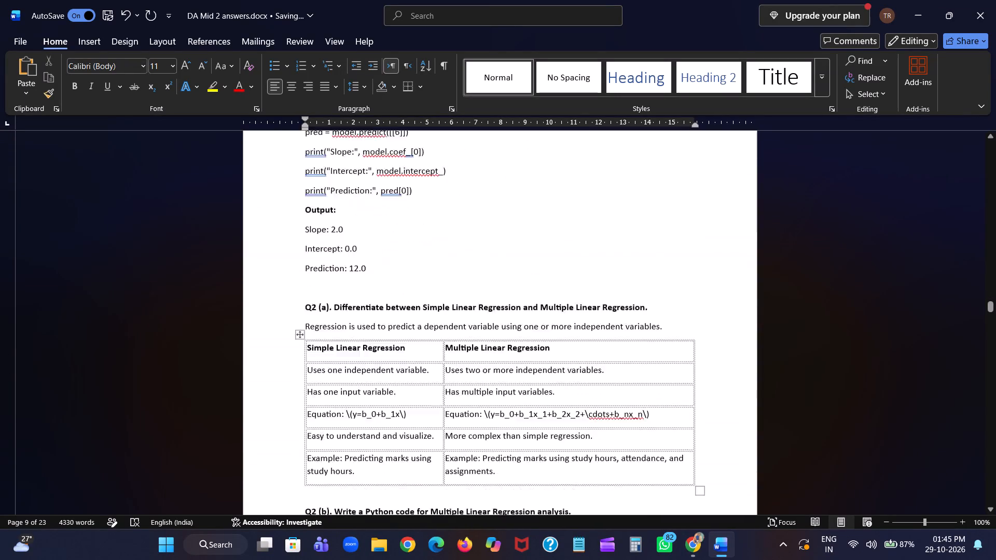
scroll(519, 392, down, 4)
scroll(453, 363, down, 6)
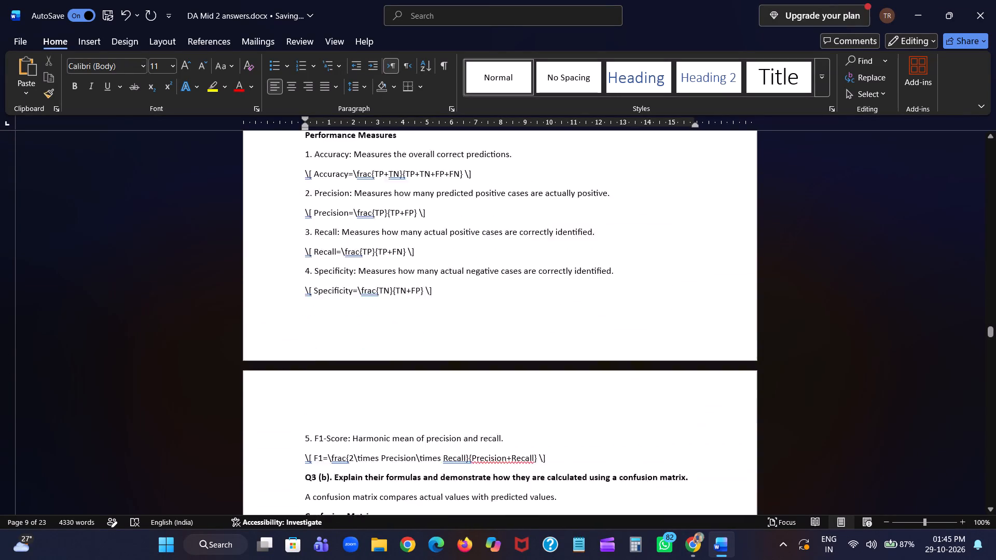
scroll(447, 362, down, 7)
Save the document.
click(476, 383)
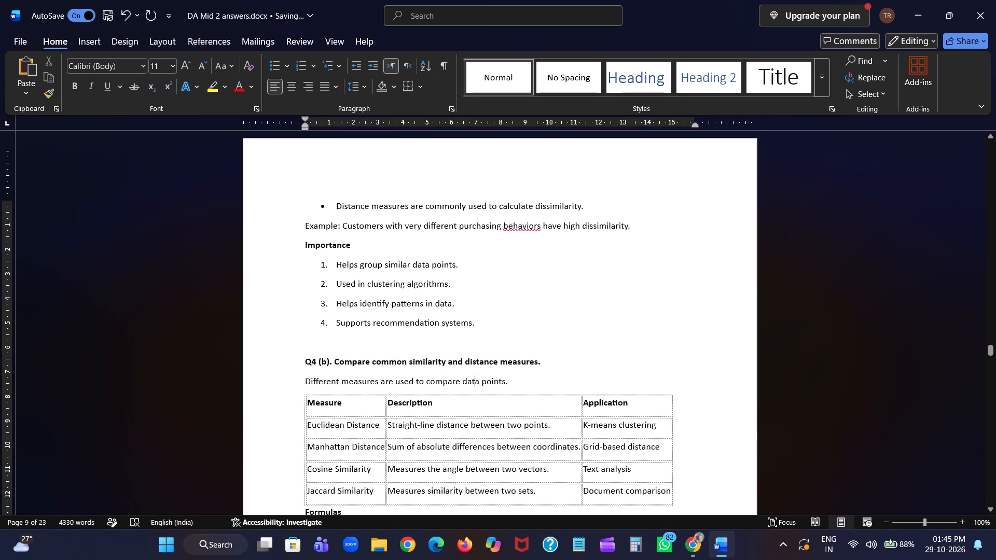
key(ctrl+s)
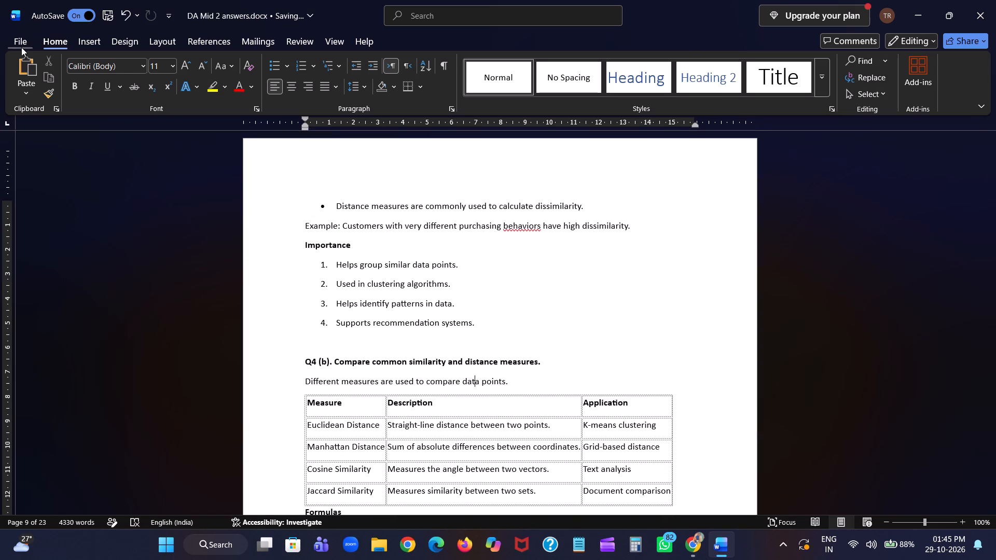
Export the document as a PDF named DA Mid 2 answers.pdf to the OneDrive Desktop folder, opening it after publishing.
click(21, 47)
click(71, 268)
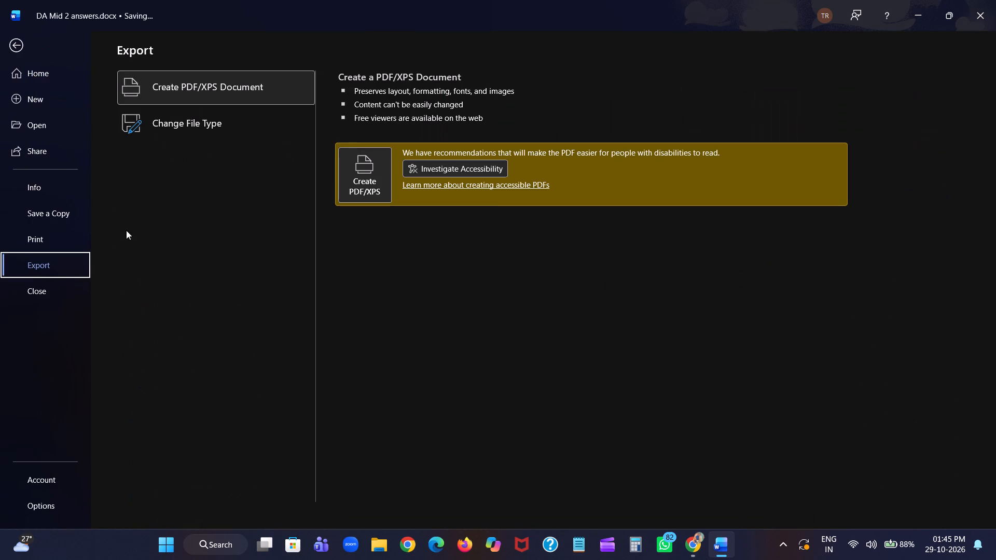
click(380, 177)
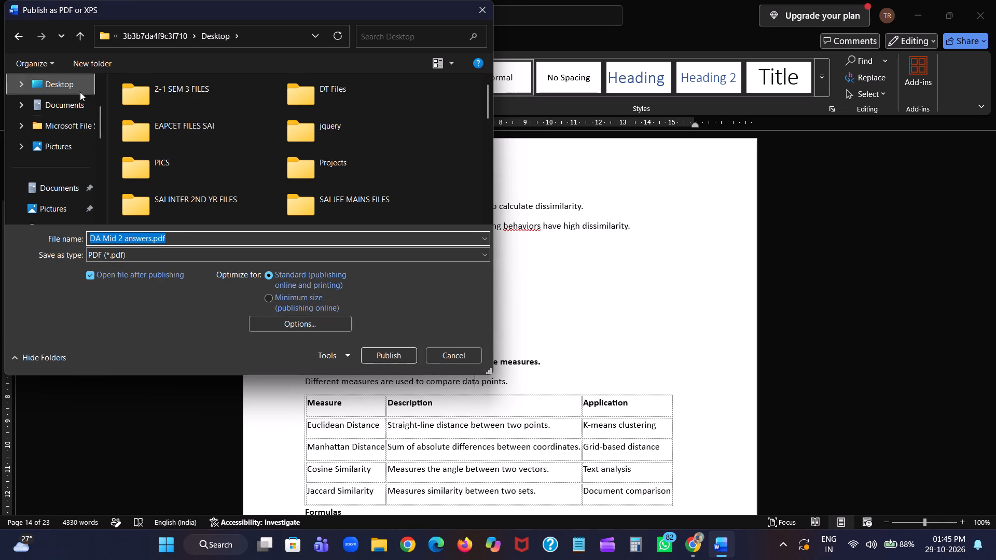
scroll(63, 168, down, 1)
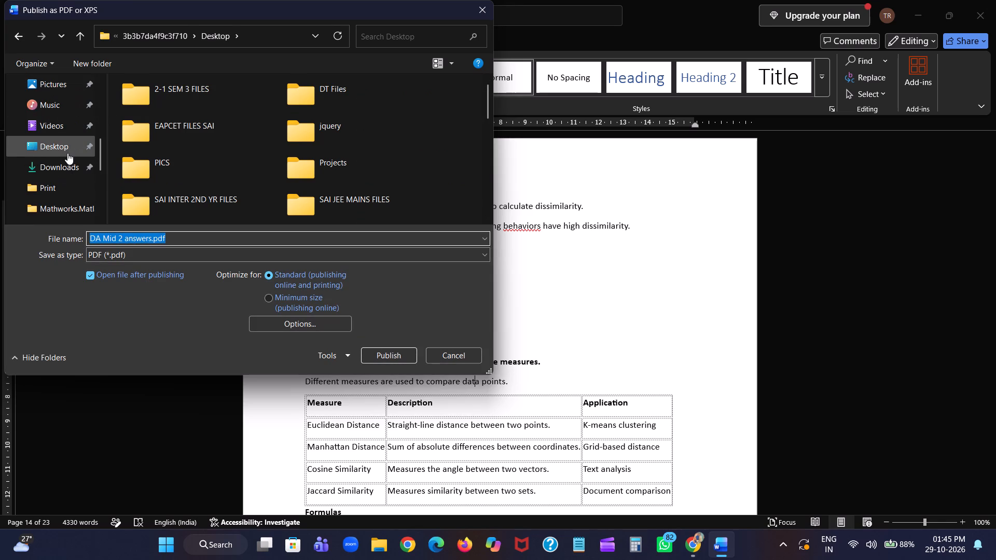
click(67, 150)
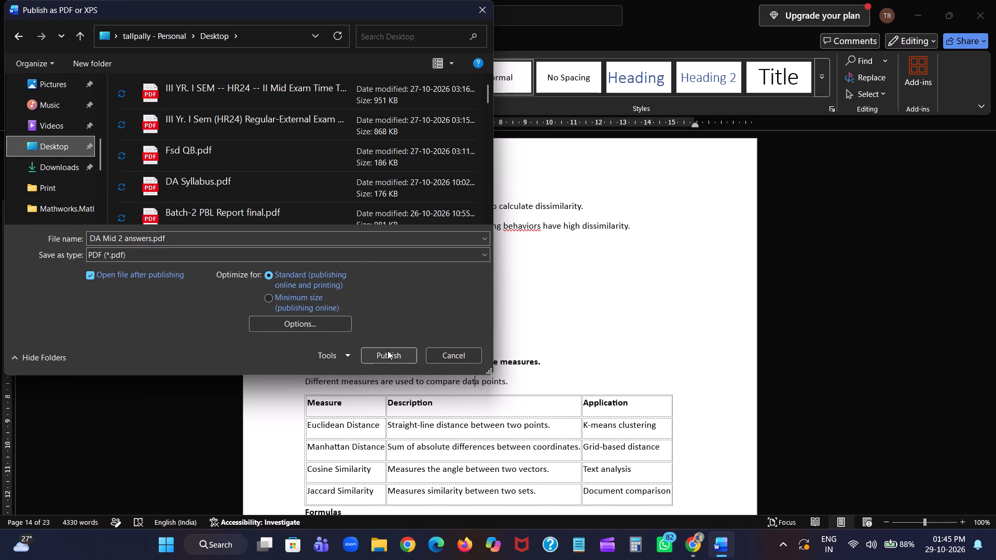
click(388, 351)
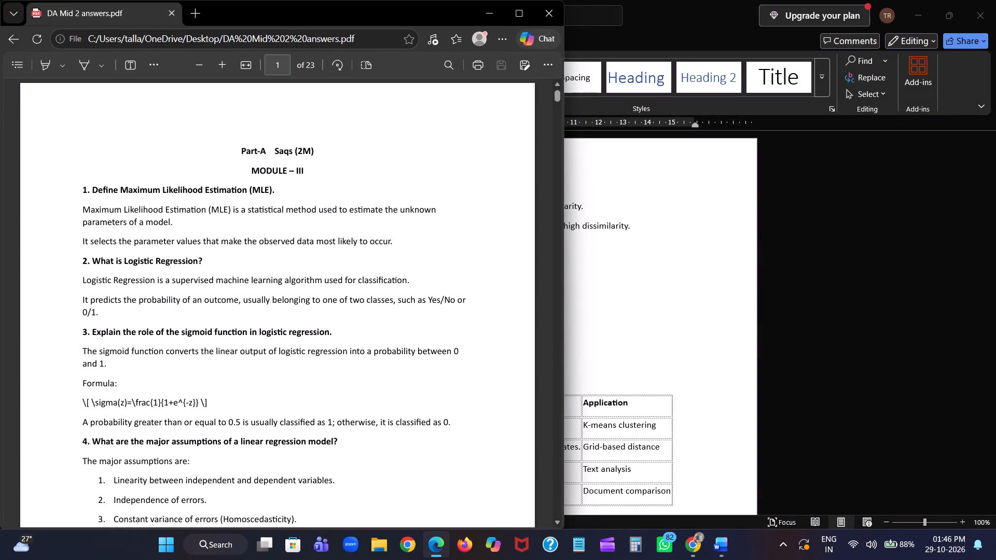
Look over the Part-A short answers in the exported PDF, up to the "Part B Long" and "Module- 3" headings.
scroll(272, 300, down, 4)
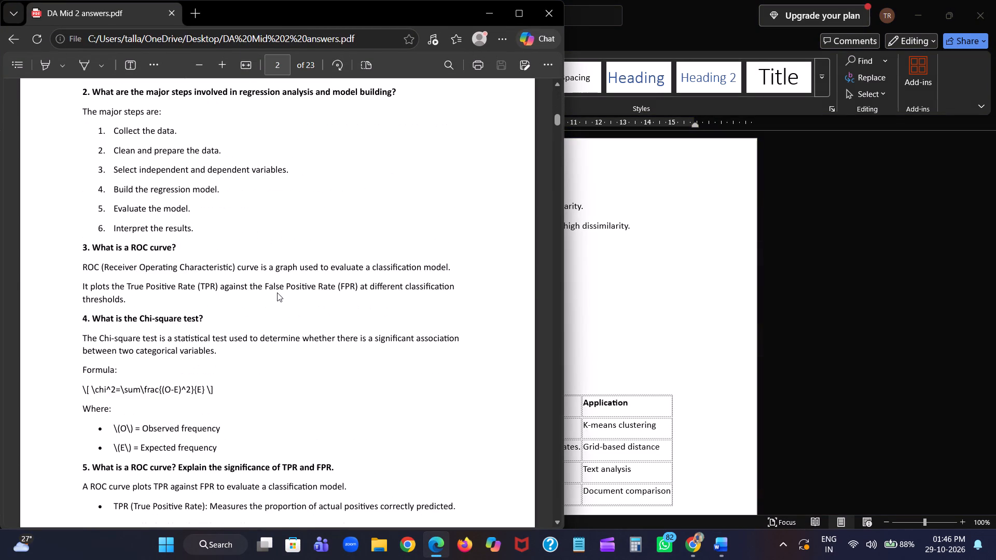
scroll(277, 292, down, 7)
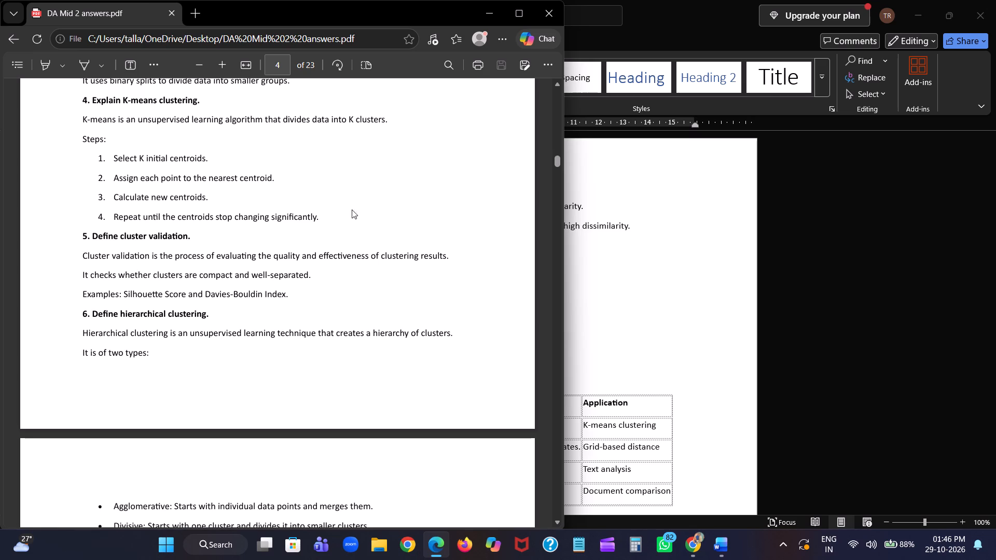
scroll(271, 387, down, 2)
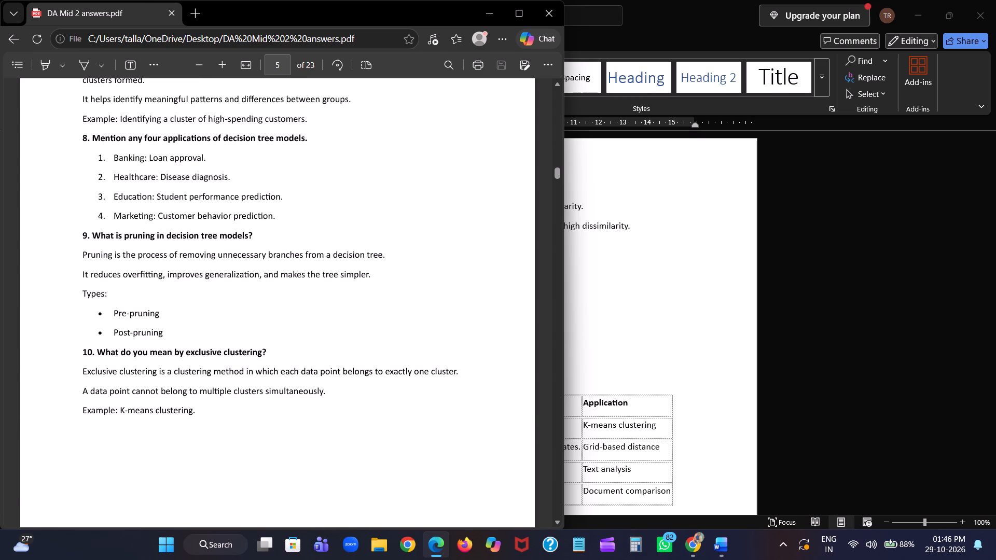
scroll(283, 373, down, 2)
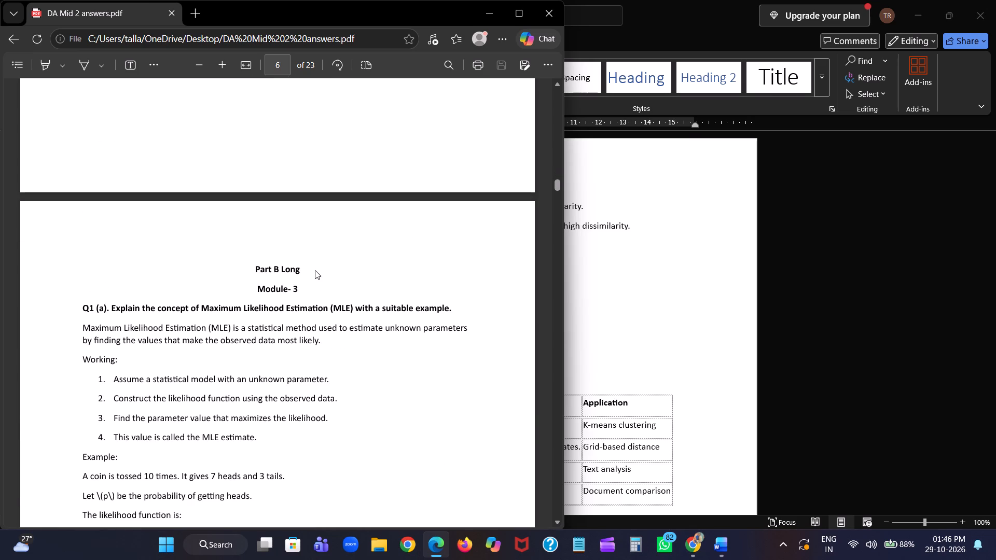
drag(311, 271, 246, 270)
drag(245, 262, 293, 288)
double_click(293, 288)
Check the Part B long answers in the PDF, from Module 3 through Module 4's Q4 (a), including tables and formulas.
scroll(344, 425, down, 9)
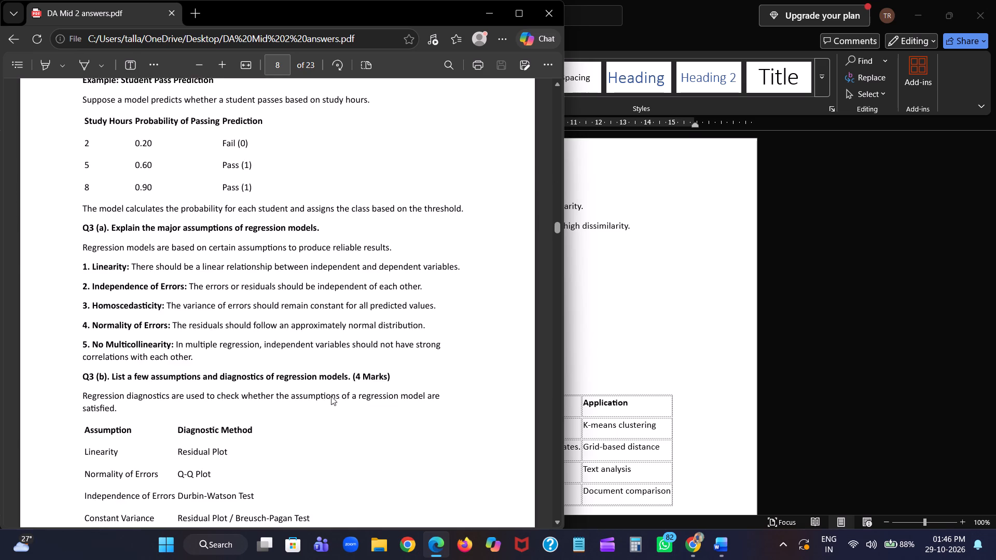
scroll(331, 396, down, 9)
scroll(334, 387, up, 2)
scroll(334, 387, down, 1)
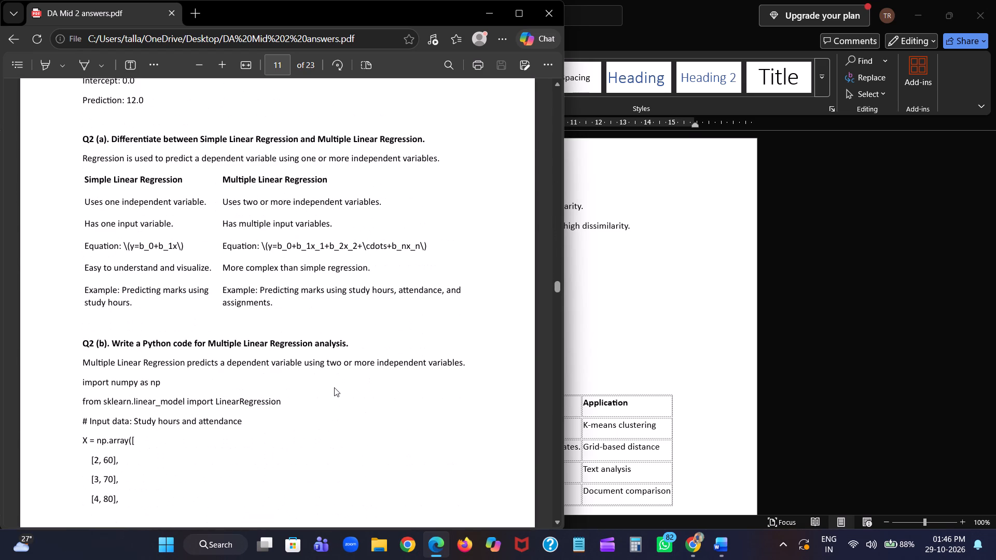
scroll(334, 387, down, 3)
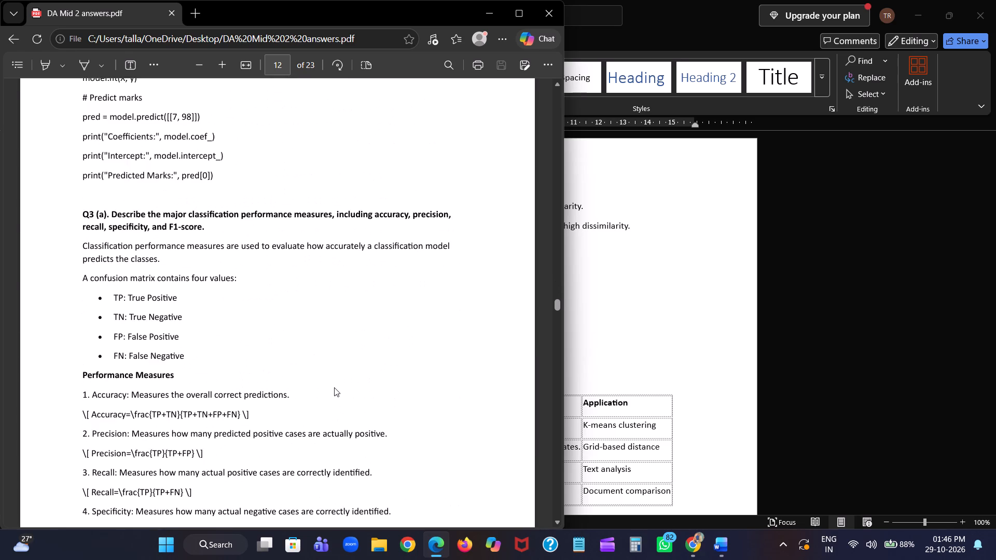
scroll(334, 387, down, 4)
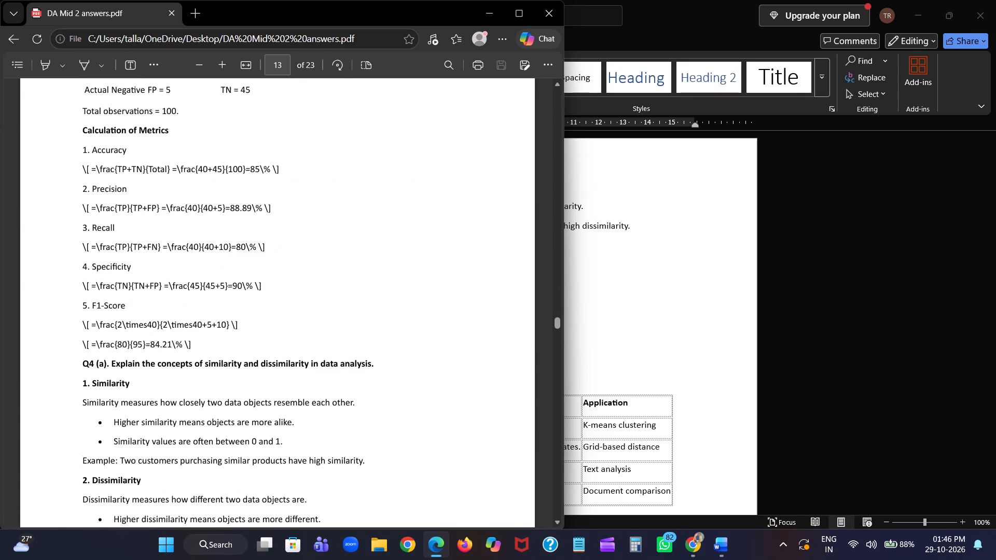
Review the remaining long answers in the PDF, from Q4 (a) on similarity and dissimilarity through the decision tree answer on the last page.
scroll(335, 385, down, 2)
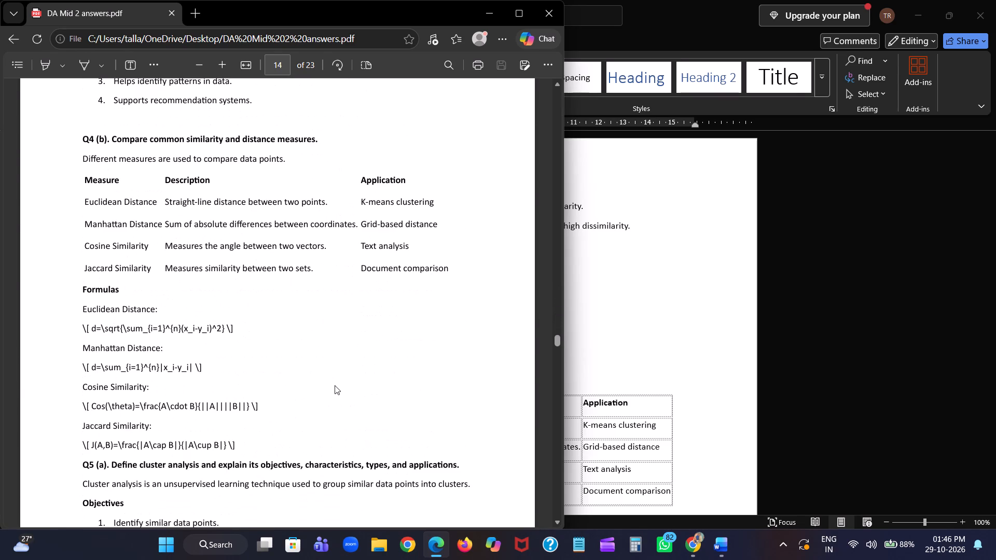
scroll(336, 379, down, 3)
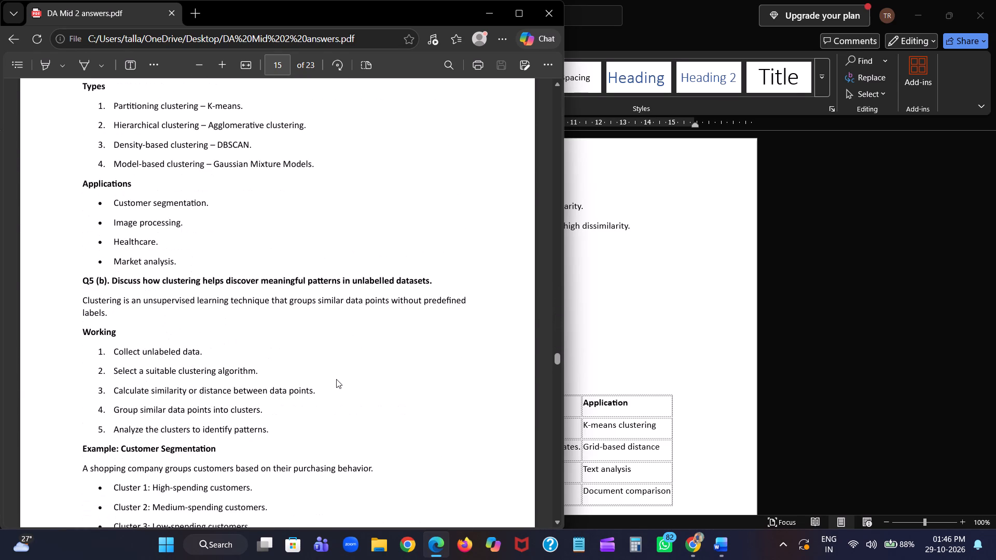
scroll(336, 379, down, 3)
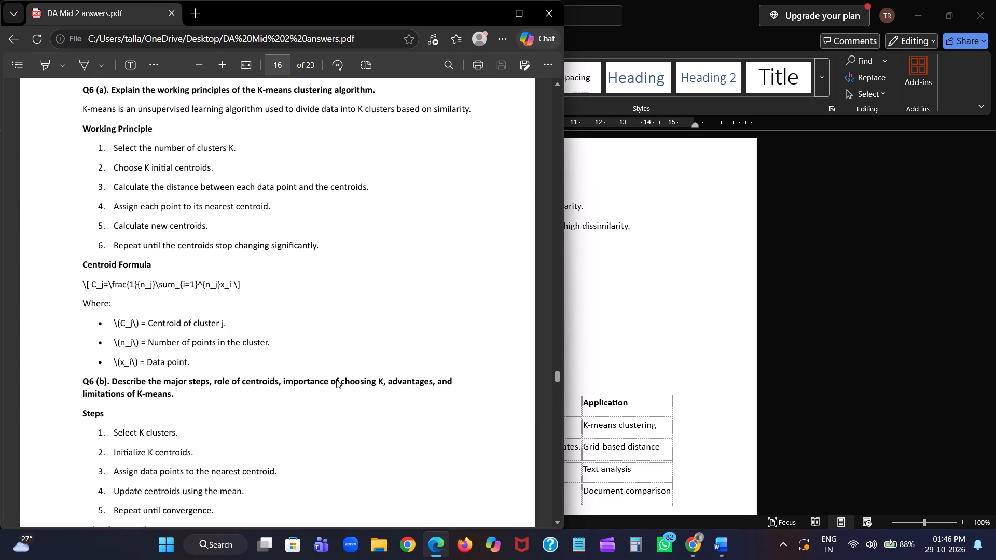
scroll(336, 379, down, 8)
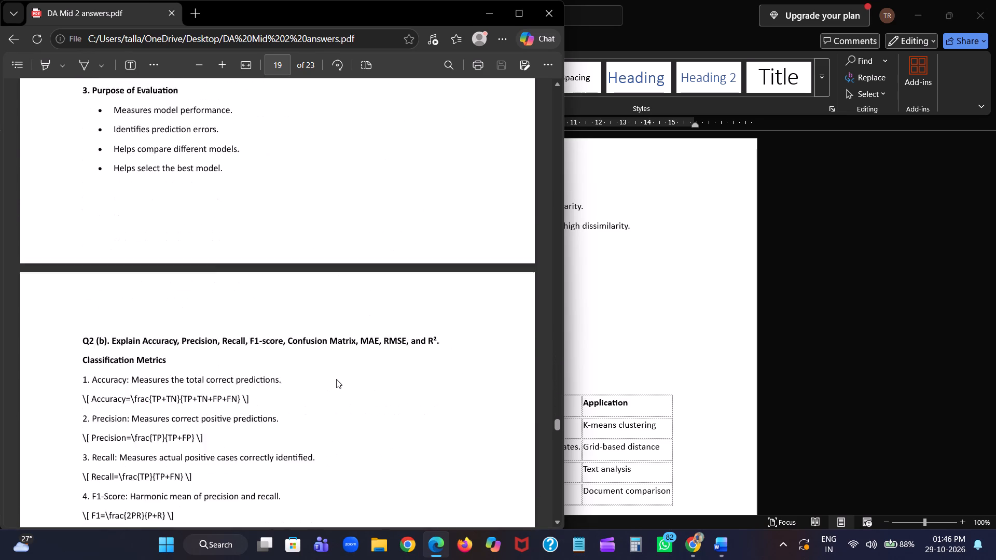
scroll(336, 379, down, 9)
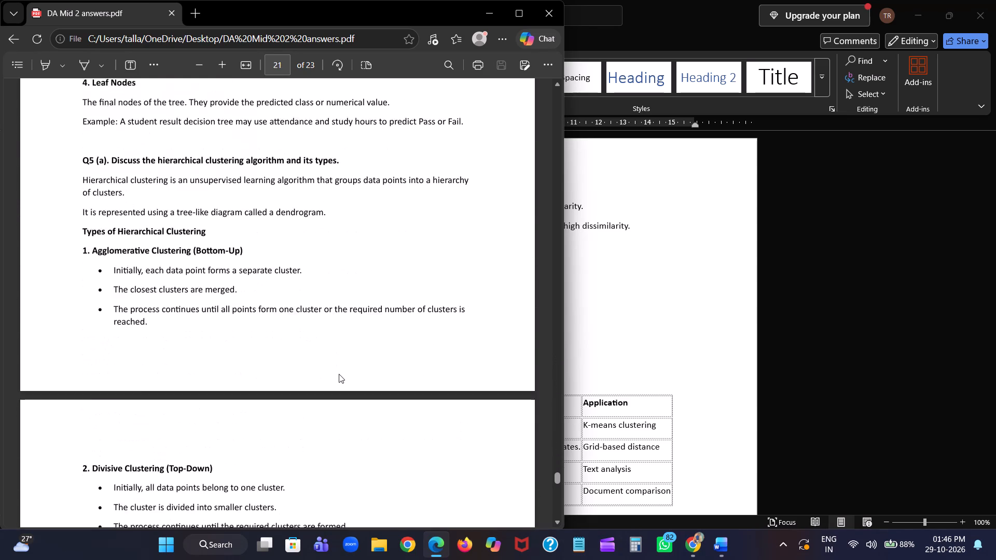
scroll(339, 374, down, 6)
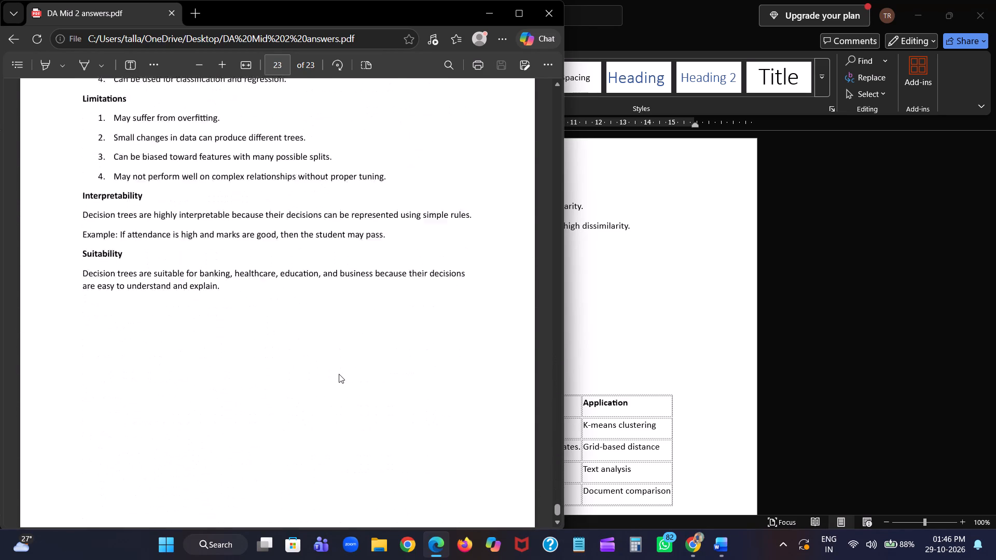
scroll(339, 374, down, 3)
Look back through the PDF's long answers from the last page to Q2 (b) on Multiple Linear Regression Python code.
scroll(339, 374, up, 13)
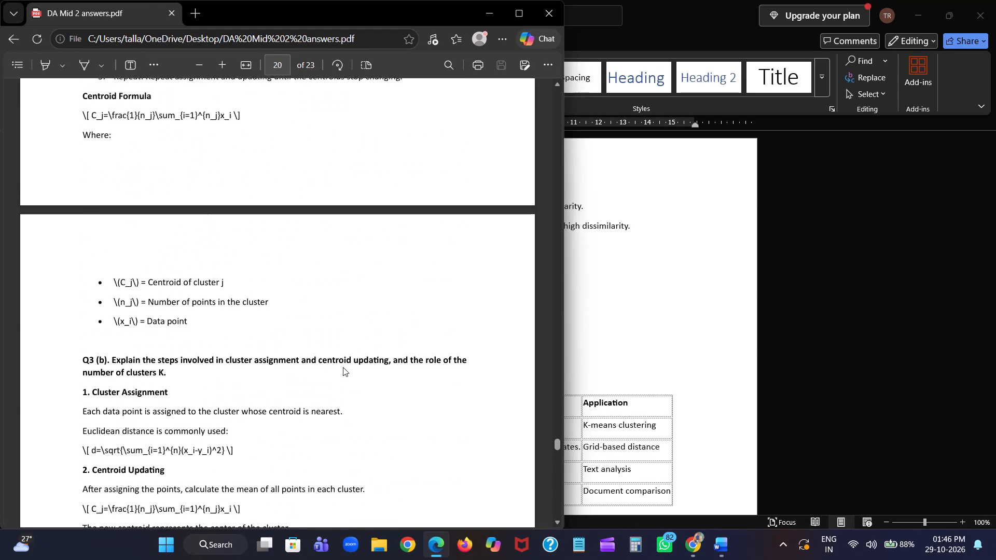
scroll(343, 367, up, 18)
scroll(348, 360, up, 3)
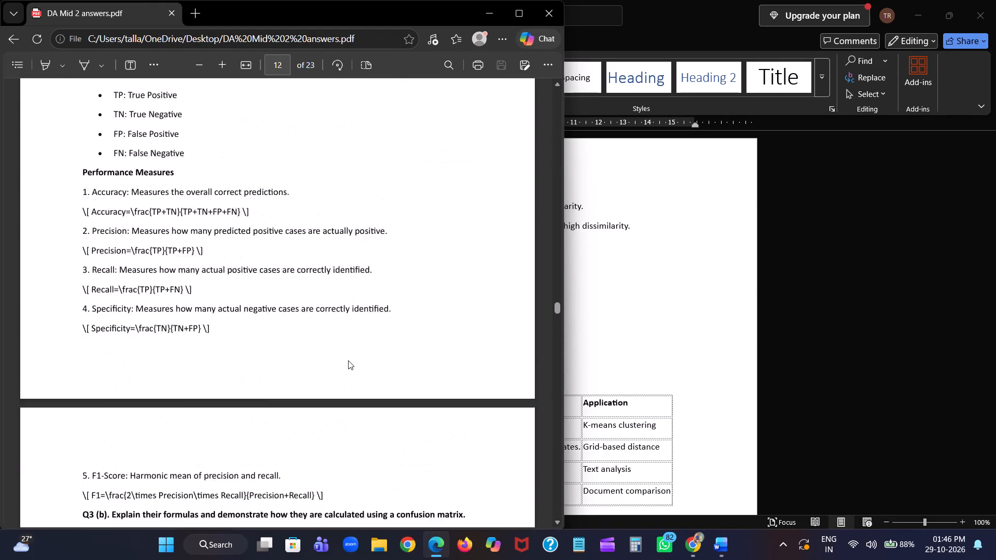
scroll(348, 360, up, 6)
scroll(353, 356, down, 3)
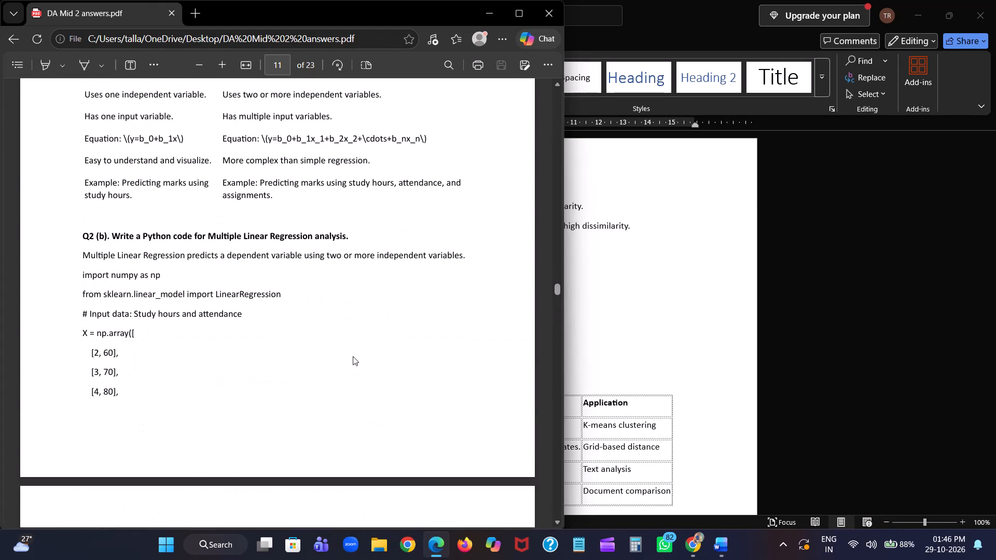
Switch to the Chrome window with the Prepare Data Analytics Notes conversation in ChatGPT.
click(679, 550)
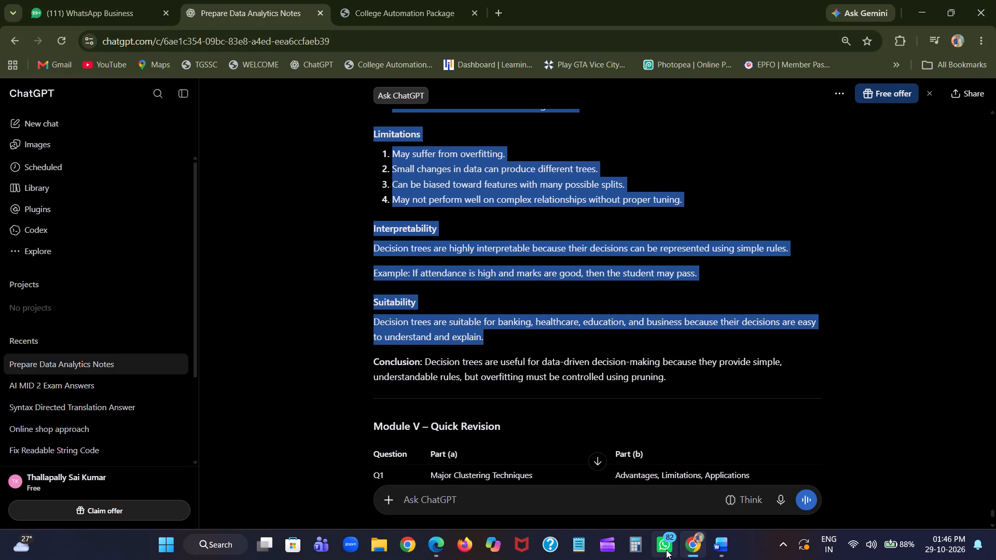
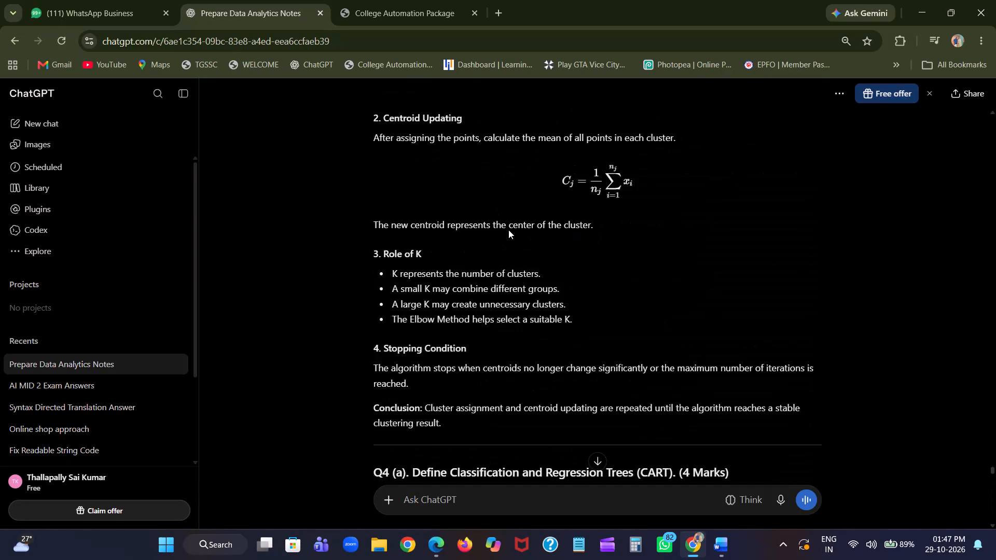
Look back through the long answers in the ChatGPT conversation, from centroid updating to the distance and similarity formulas.
scroll(507, 229, up, 20)
scroll(507, 229, up, 4)
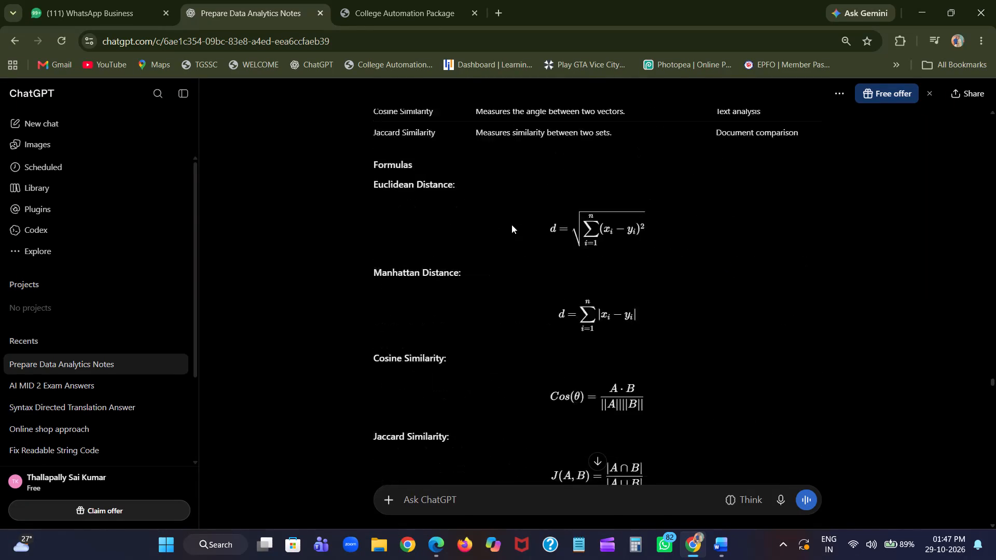